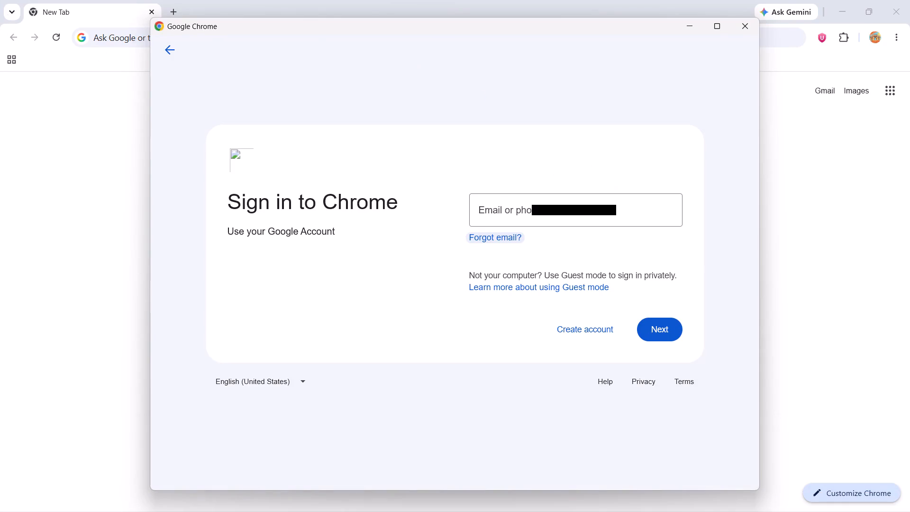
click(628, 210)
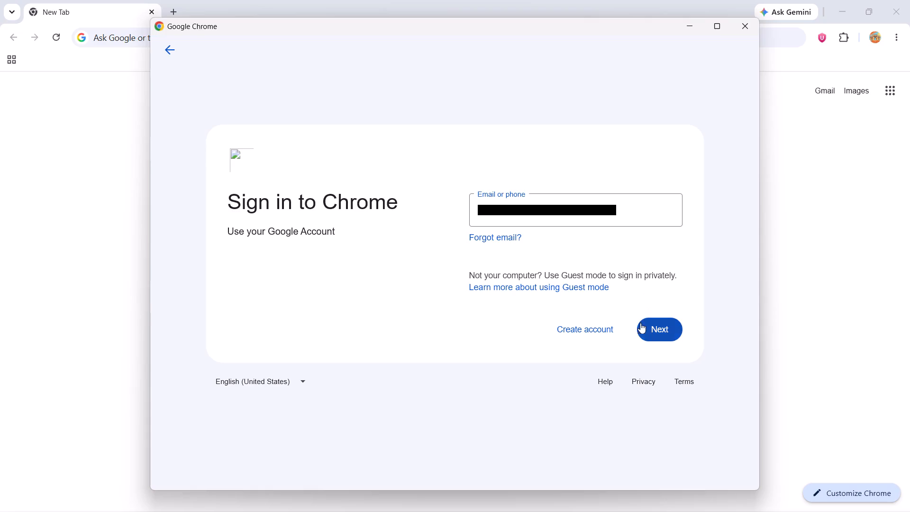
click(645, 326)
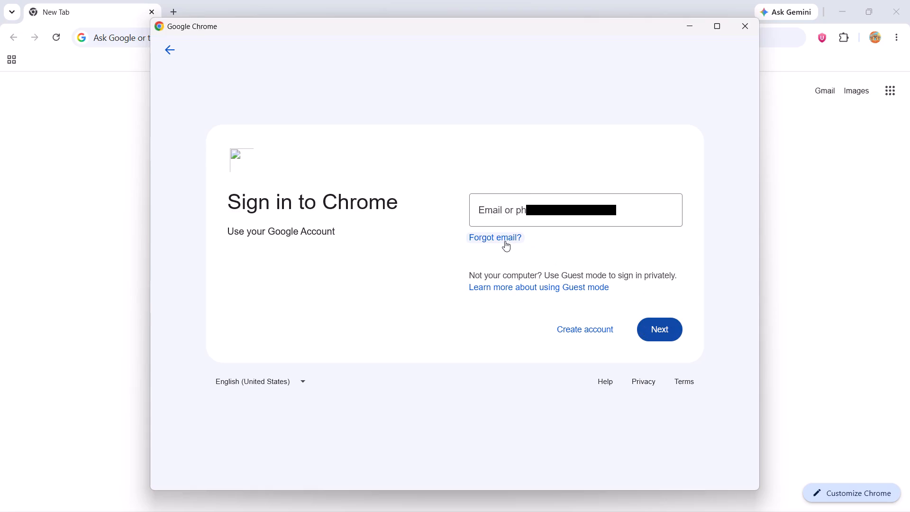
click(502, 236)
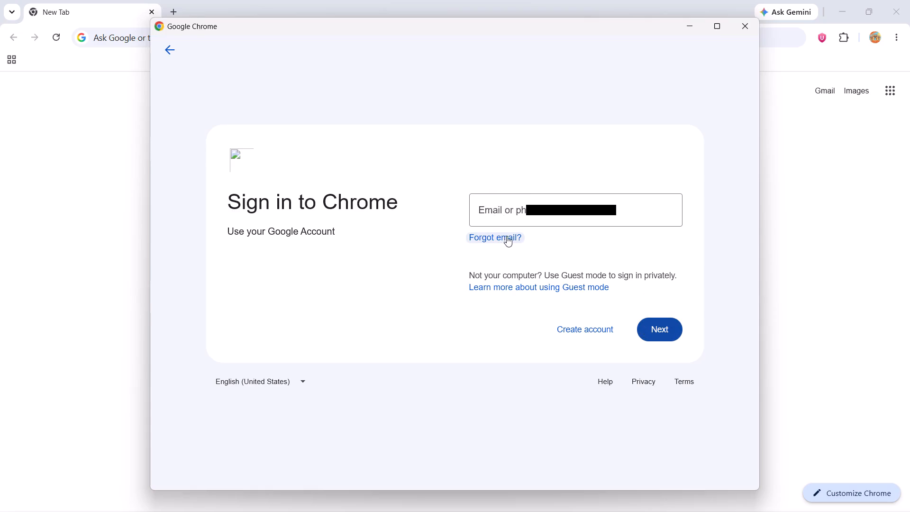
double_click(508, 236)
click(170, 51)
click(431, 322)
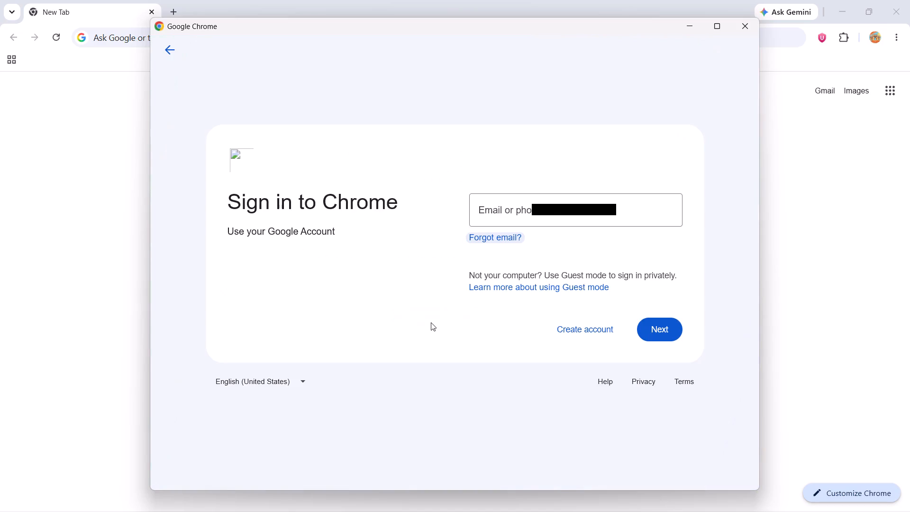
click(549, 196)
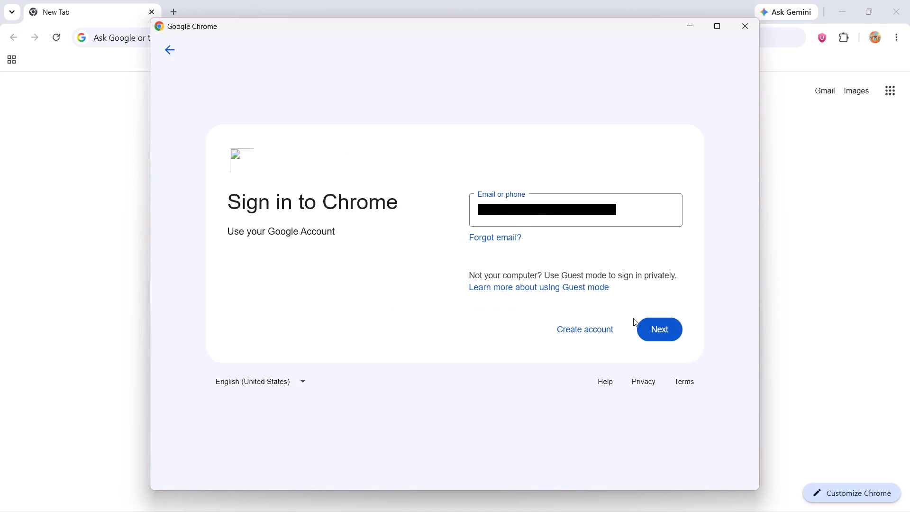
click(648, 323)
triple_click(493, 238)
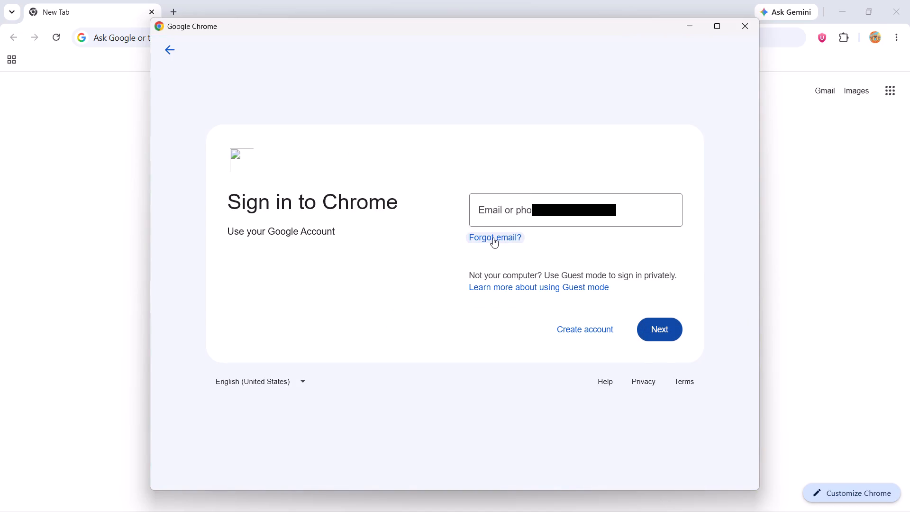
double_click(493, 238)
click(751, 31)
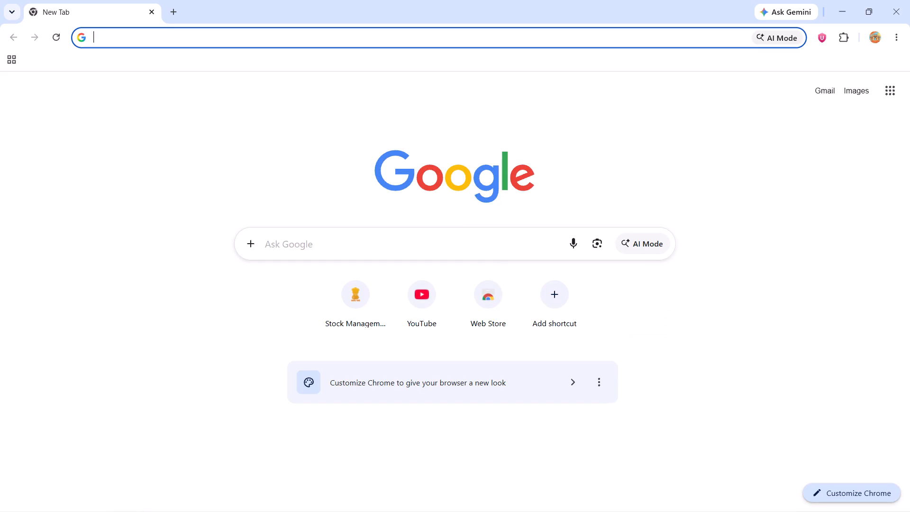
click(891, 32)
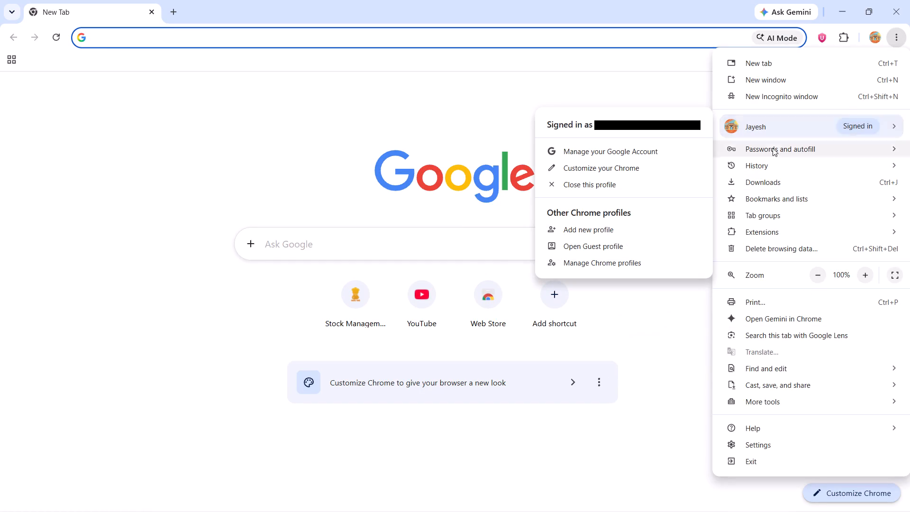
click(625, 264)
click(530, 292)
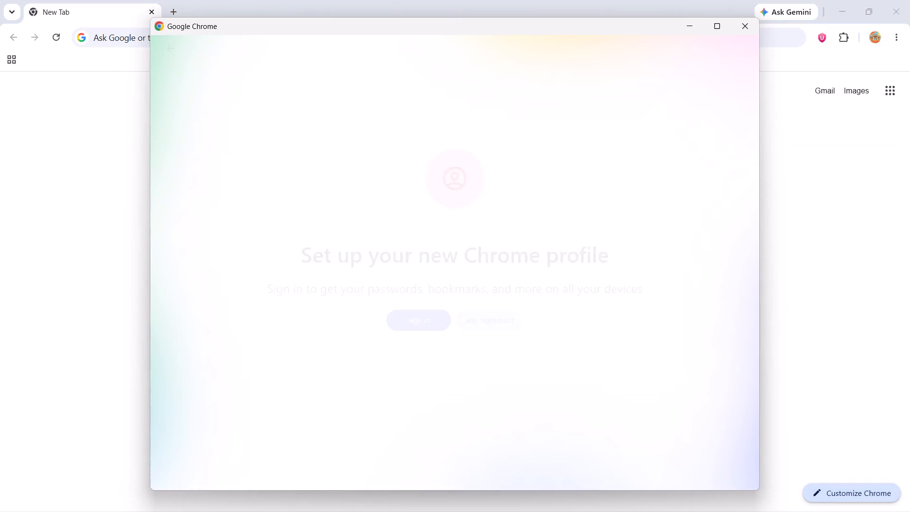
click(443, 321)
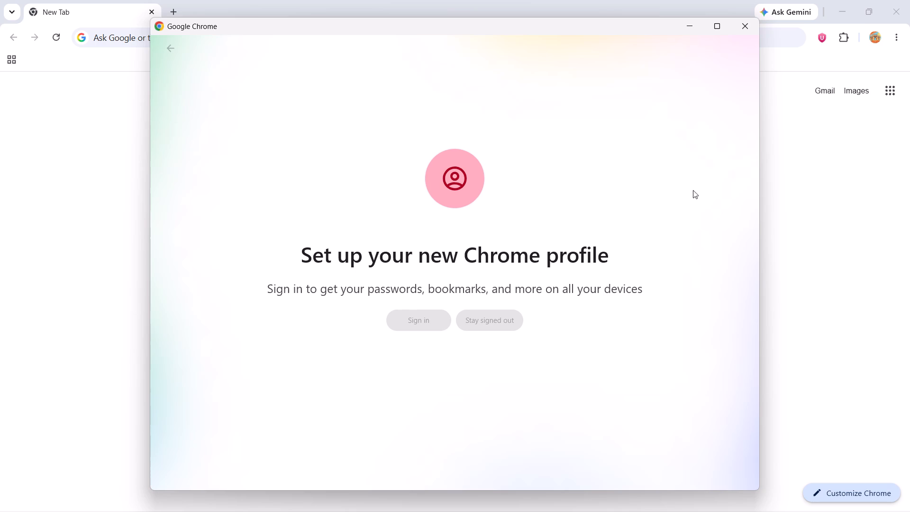
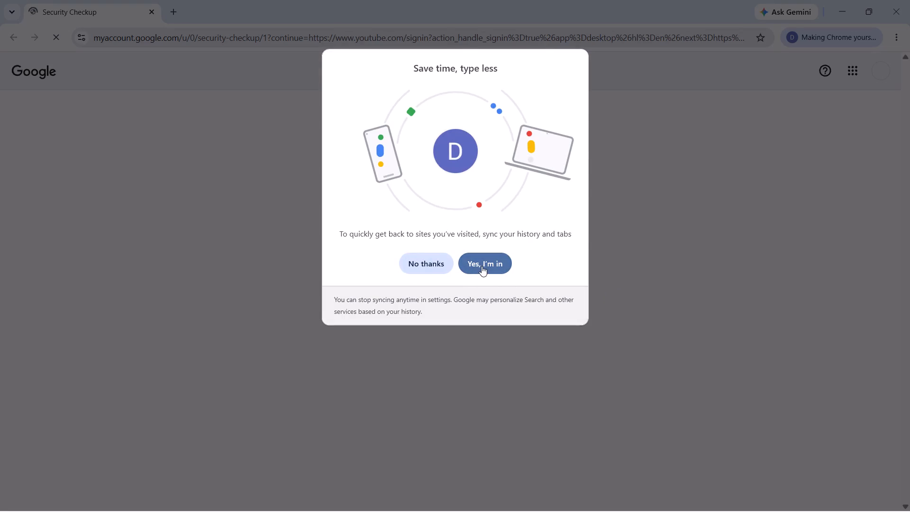
Accept syncing history and tabs for the new Chrome profile.
click(482, 266)
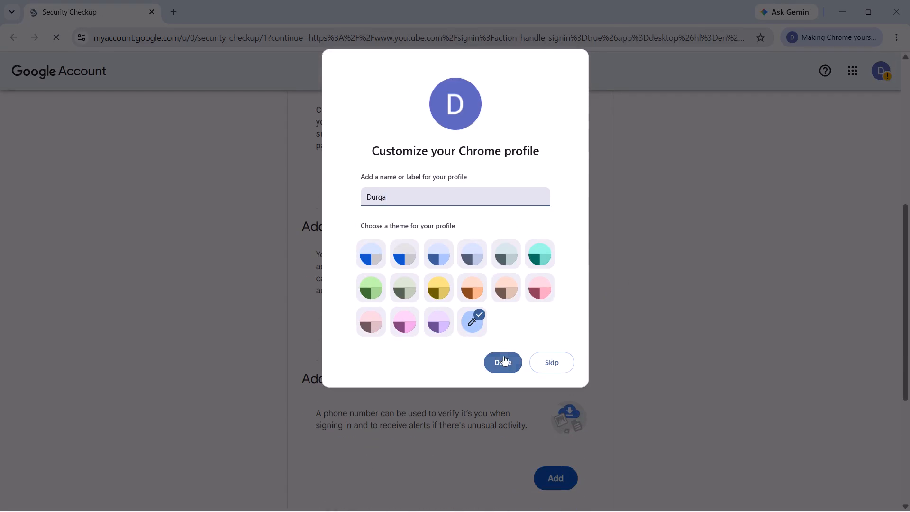
Enter "cartoon" as the Chrome profile name, and skip the profile customization.
drag(436, 198, 311, 218)
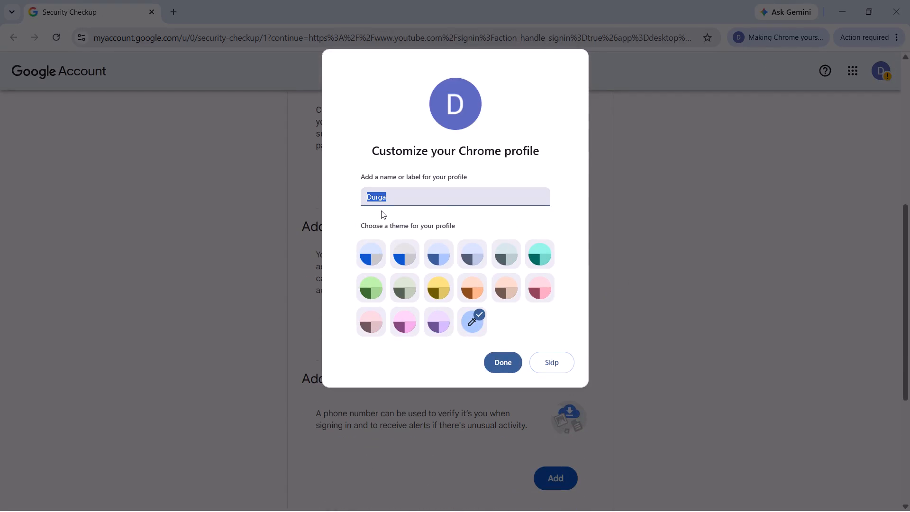
key(c)
text(ar)
text(toon)
key(space)
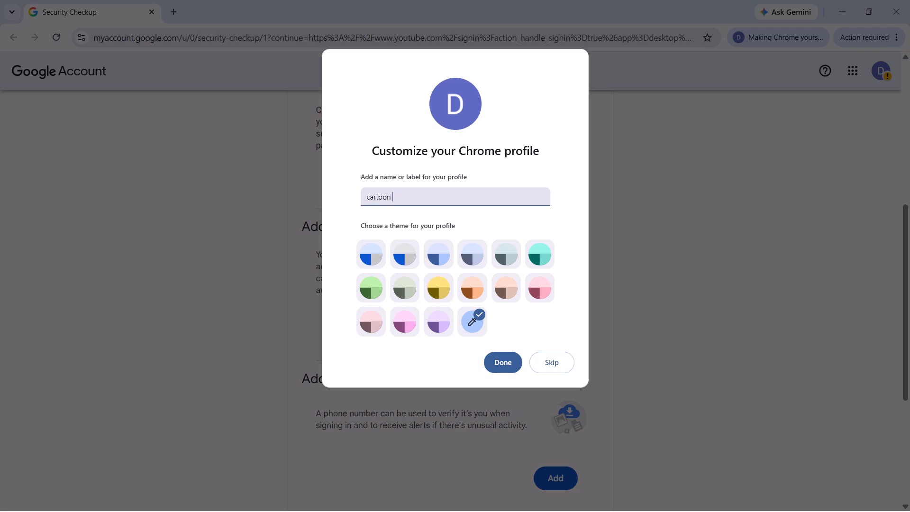
click(571, 365)
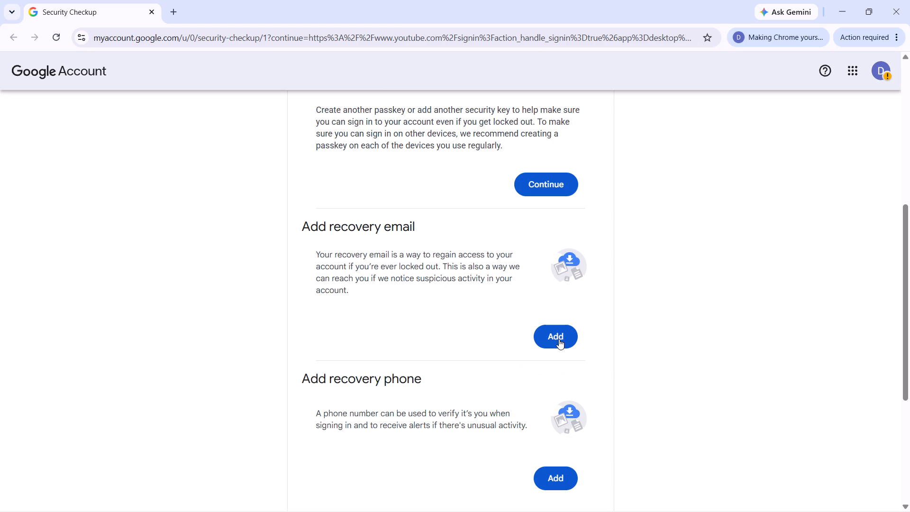
Open a new browser tab and close the Security Checkup page.
scroll(650, 313, up, 5)
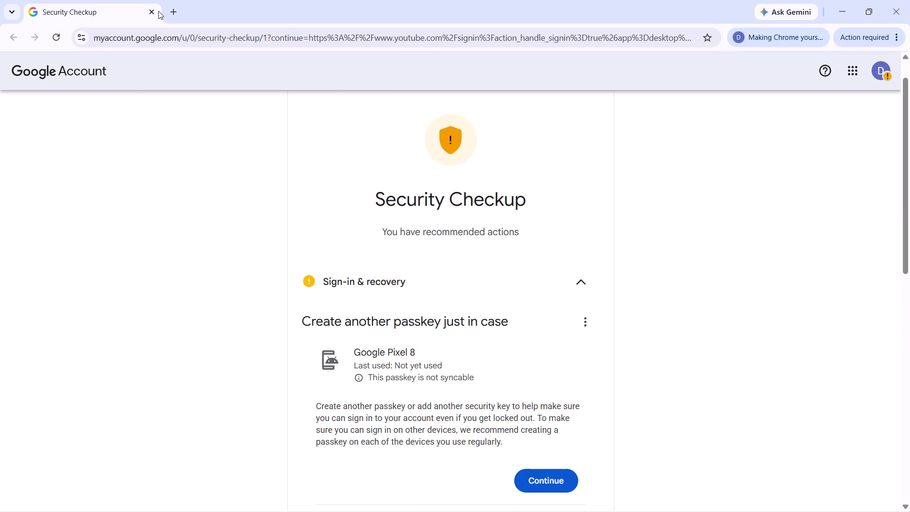
click(173, 14)
click(150, 13)
Search the web for "yt studio", open the YouTube Studio dashboard and continue past its welcome message.
click(154, 46)
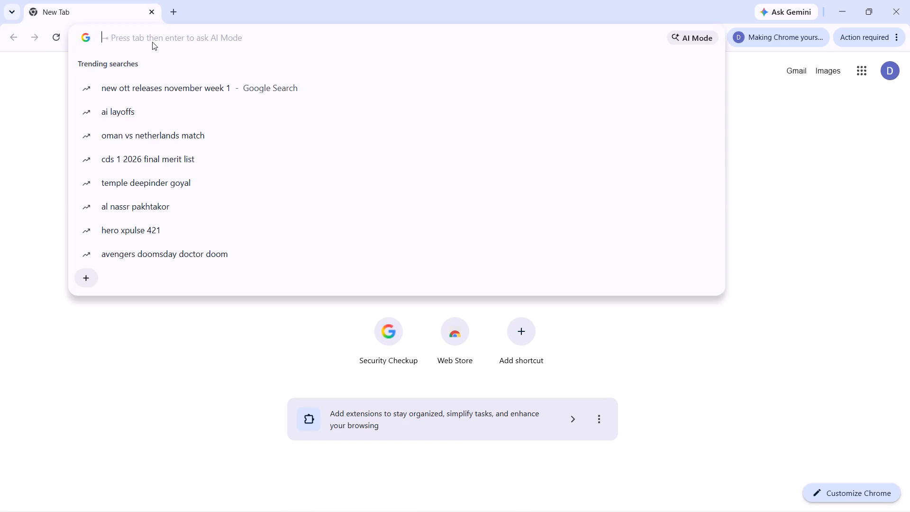
text(yt)
click(161, 104)
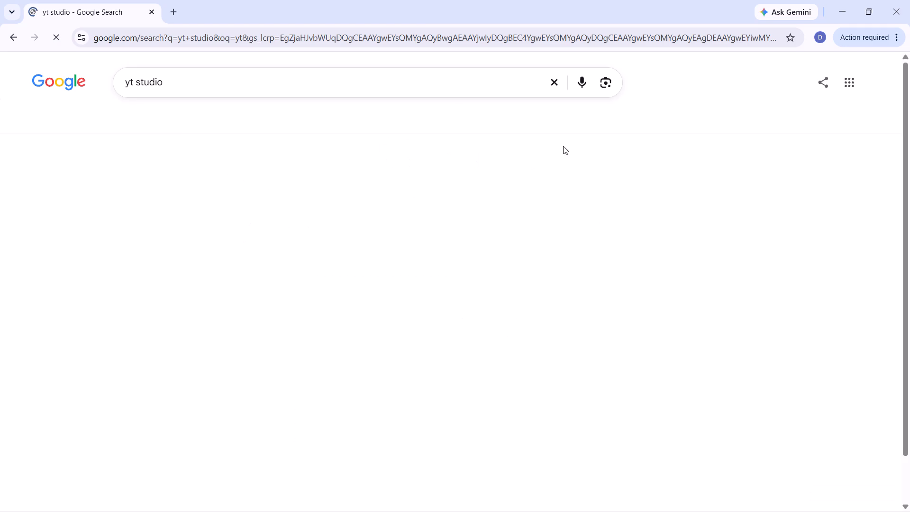
click(200, 187)
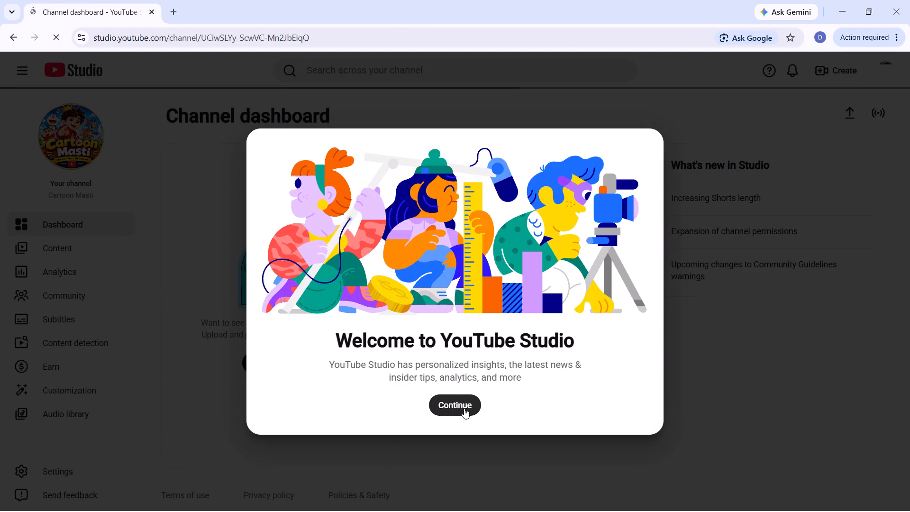
click(464, 408)
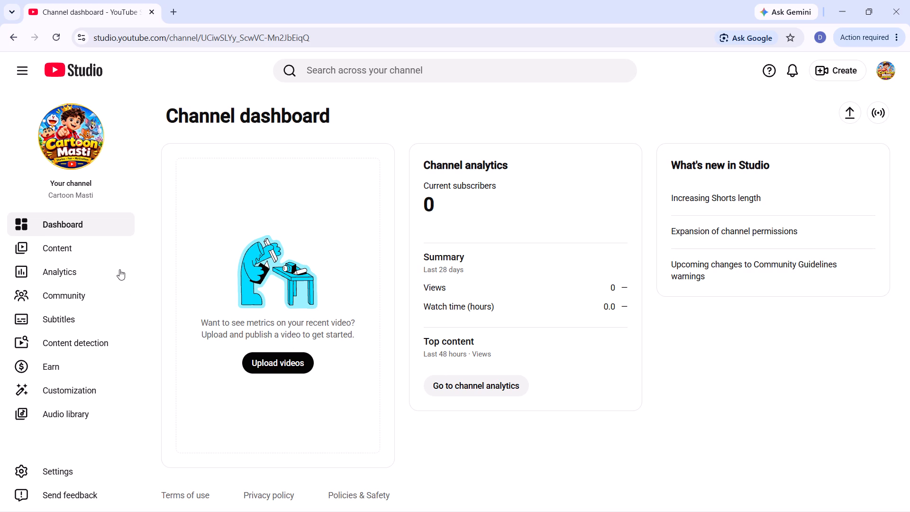
Open the channel's advanced settings and examine the options from audience through captions, dubbing and third-party training.
click(88, 466)
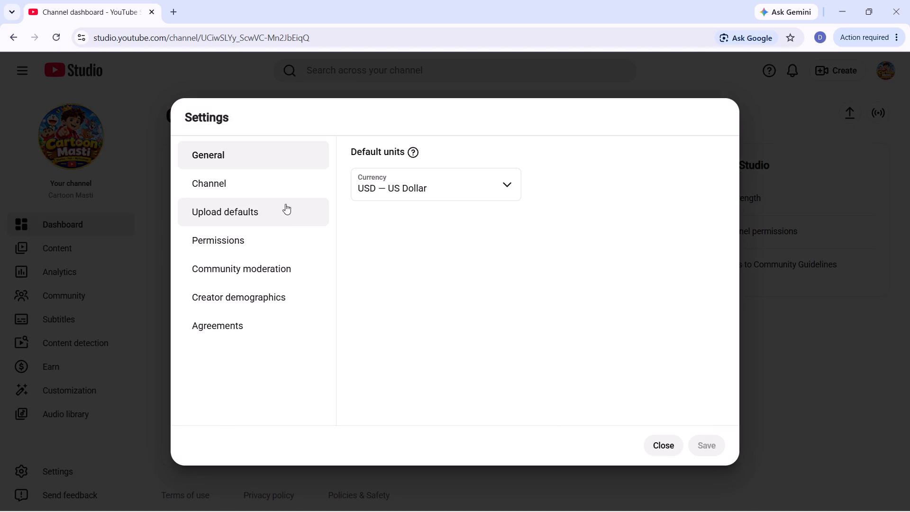
click(253, 189)
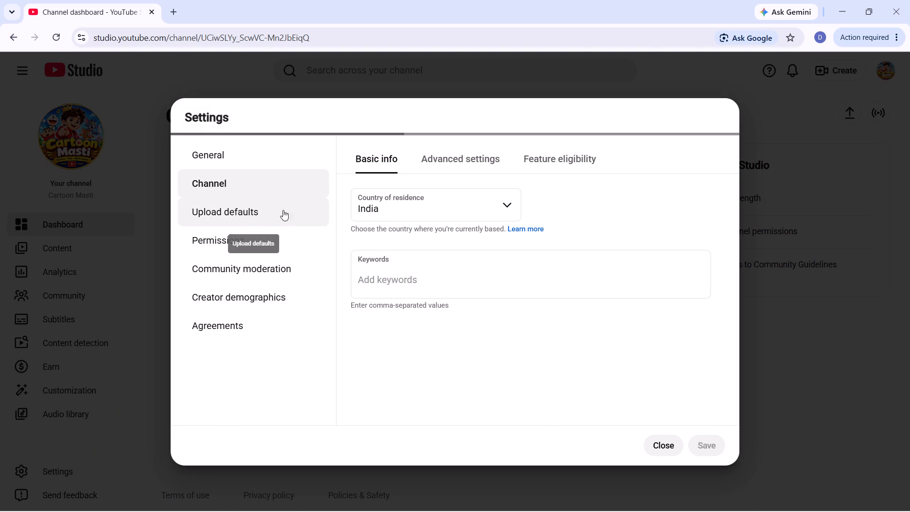
click(456, 162)
scroll(469, 291, down, 5)
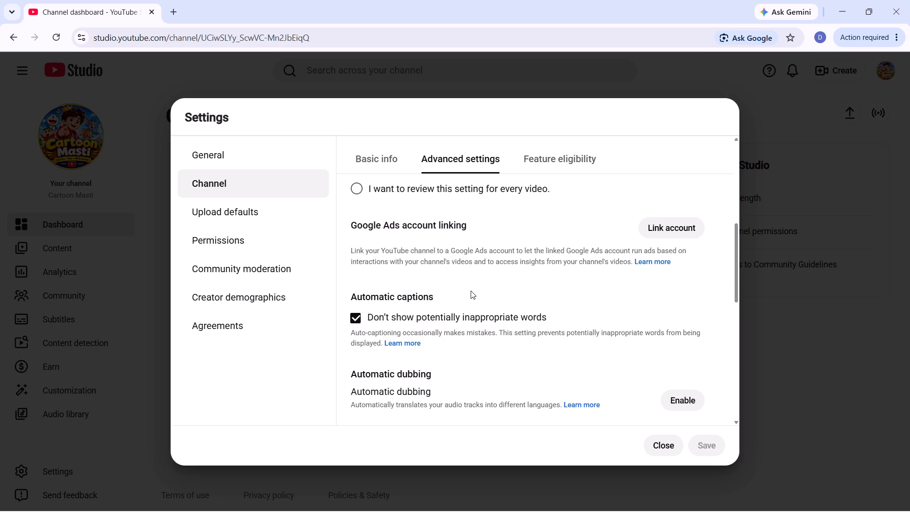
scroll(472, 289, up, 2)
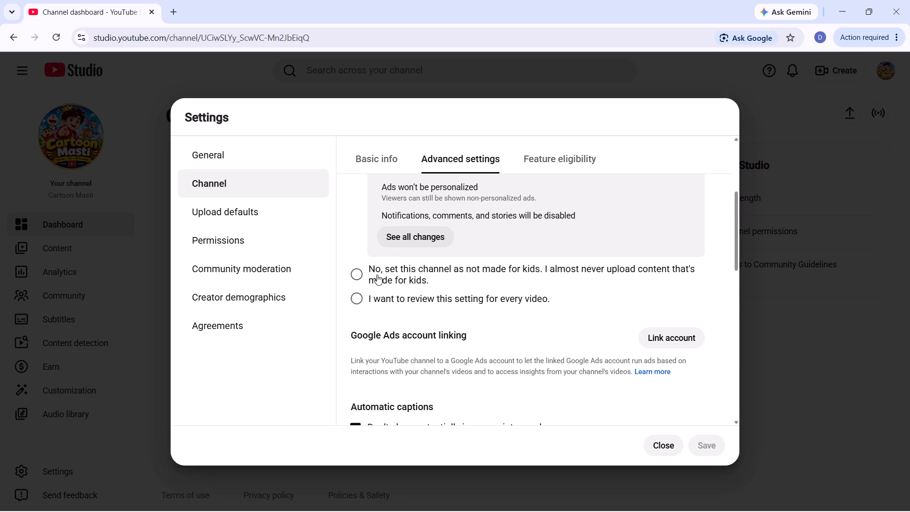
scroll(549, 296, down, 4)
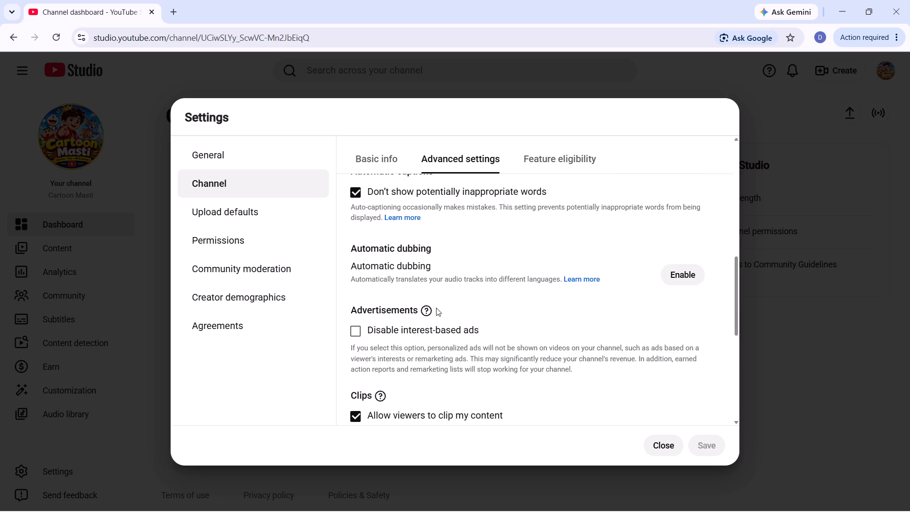
scroll(439, 311, down, 8)
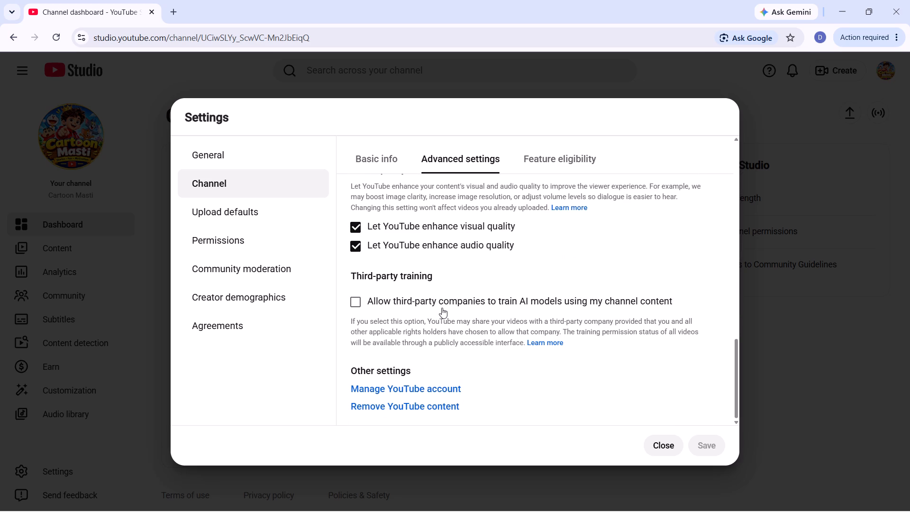
scroll(442, 308, down, 2)
Examine the intermediate features under the channel's feature eligibility, briefly opening and closing the phone verification page.
click(564, 165)
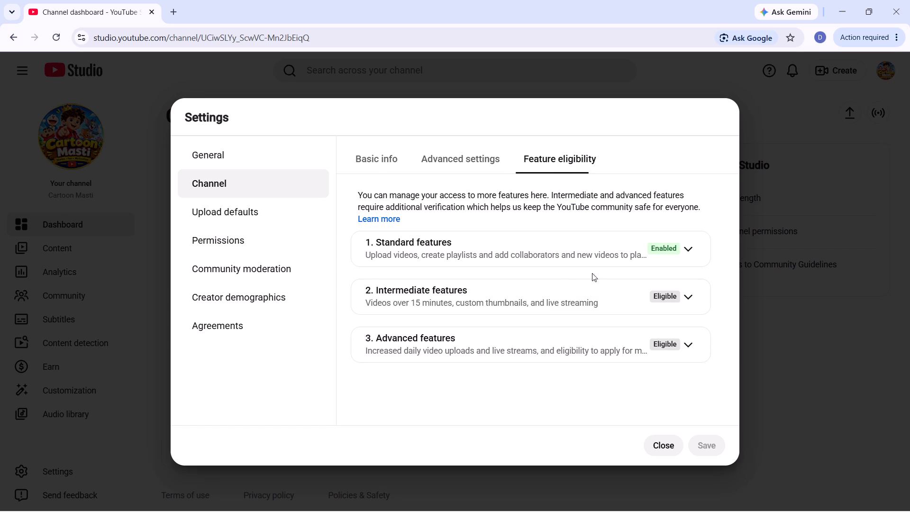
click(681, 301)
scroll(633, 313, down, 3)
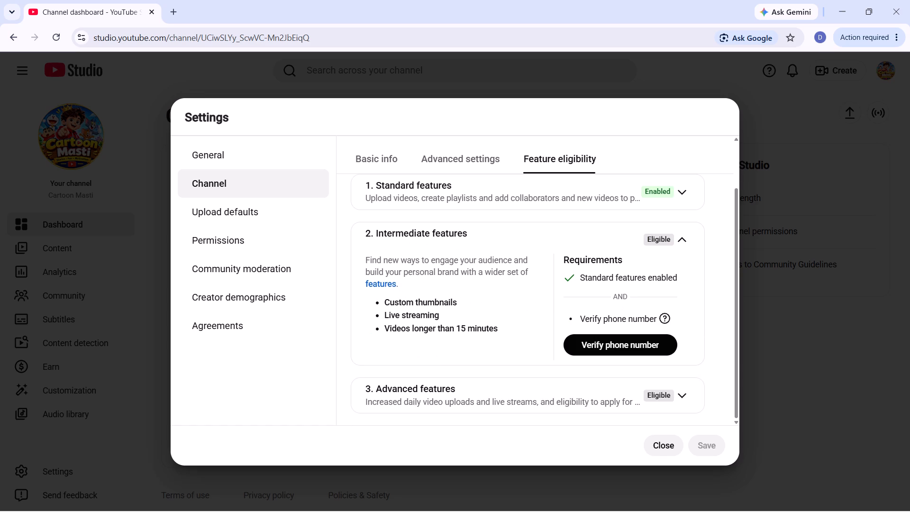
scroll(632, 313, down, 1)
click(637, 352)
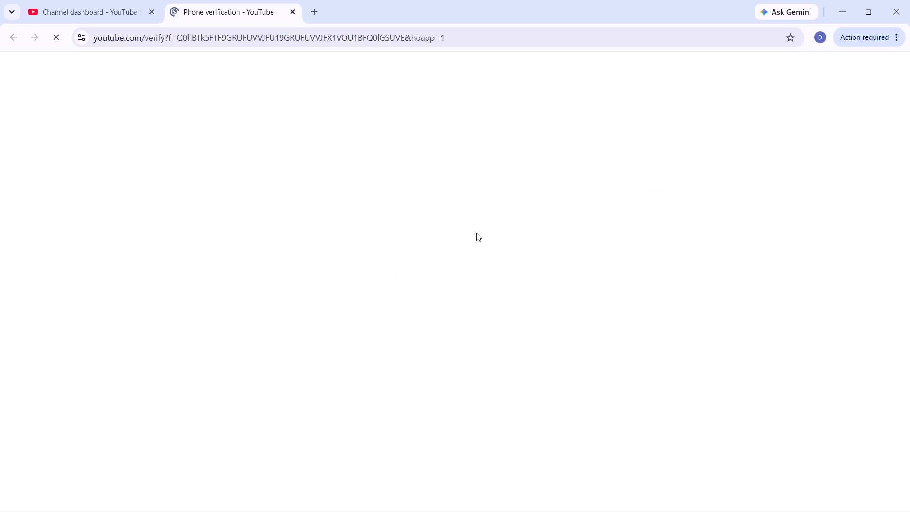
click(290, 16)
Examine the advanced features and their requirements under the channel's feature eligibility.
scroll(615, 346, down, 4)
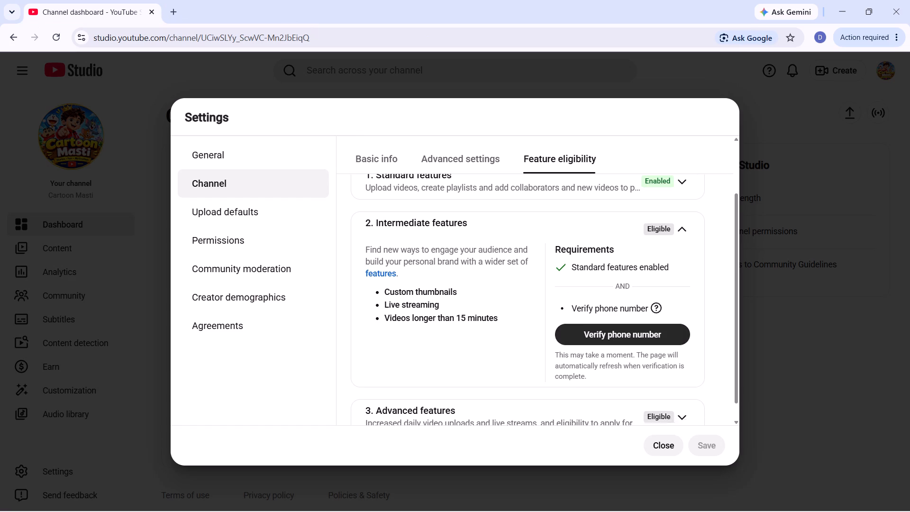
scroll(615, 346, down, 1)
click(668, 396)
click(678, 402)
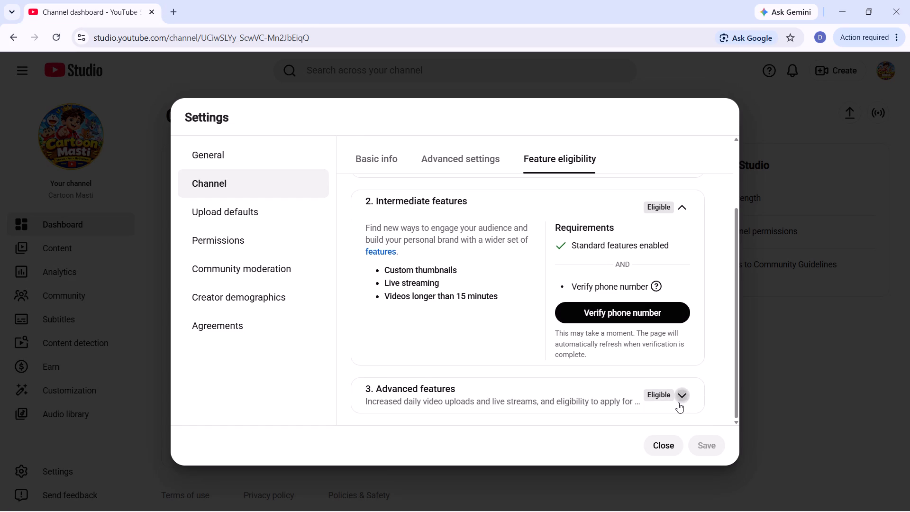
scroll(602, 334, down, 9)
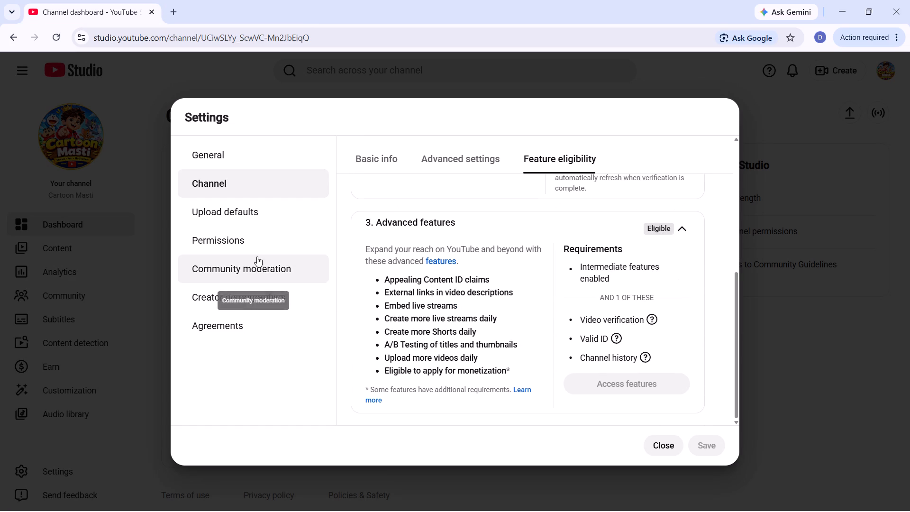
Open the upload defaults and review the basic info fields for title, description, visibility and tags.
click(249, 221)
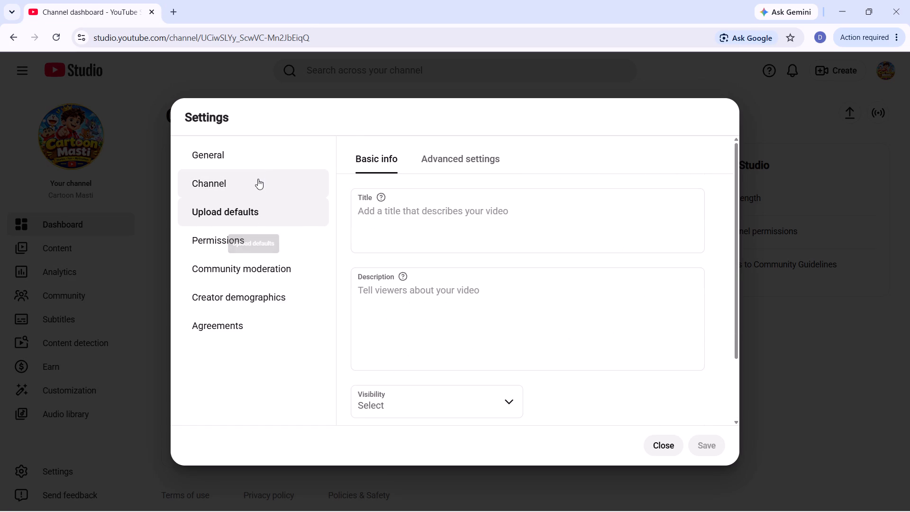
click(258, 163)
click(263, 222)
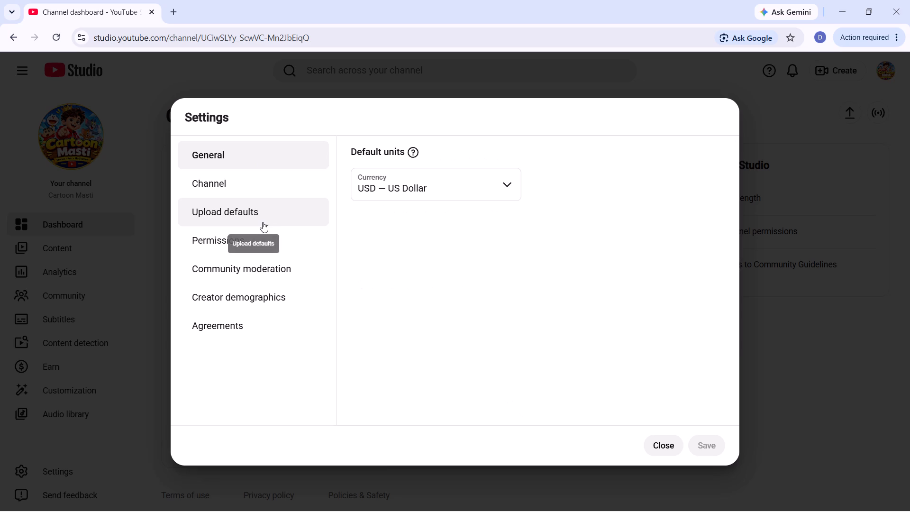
scroll(483, 287, down, 4)
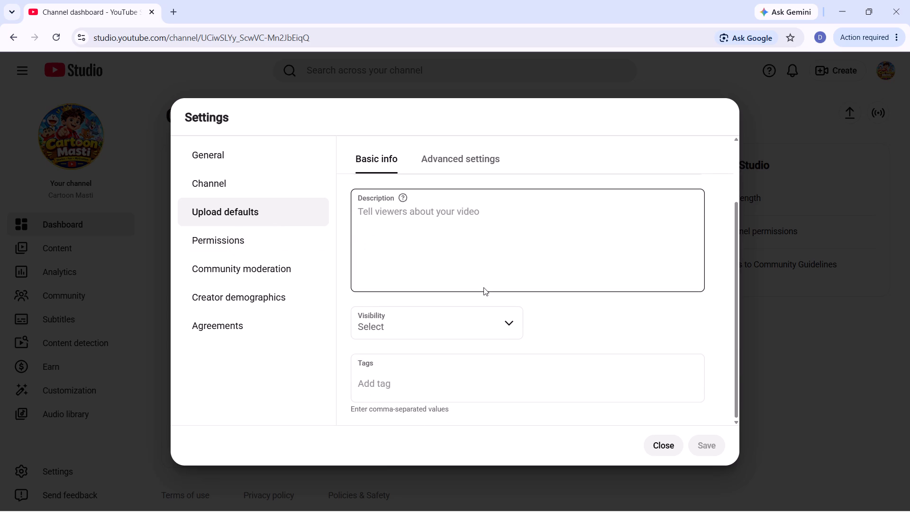
scroll(483, 287, up, 6)
Set the default video category to Film & Animation in the advanced upload defaults.
click(468, 163)
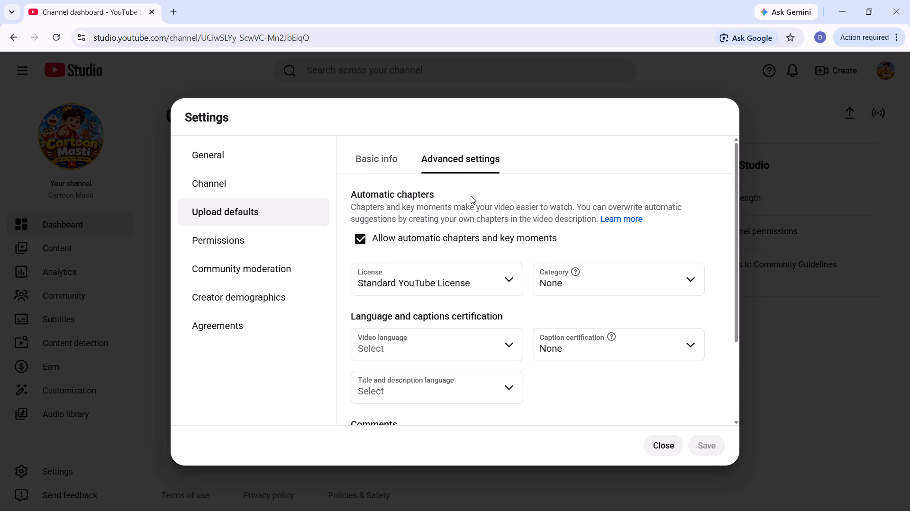
scroll(495, 247, down, 2)
scroll(604, 296, up, 2)
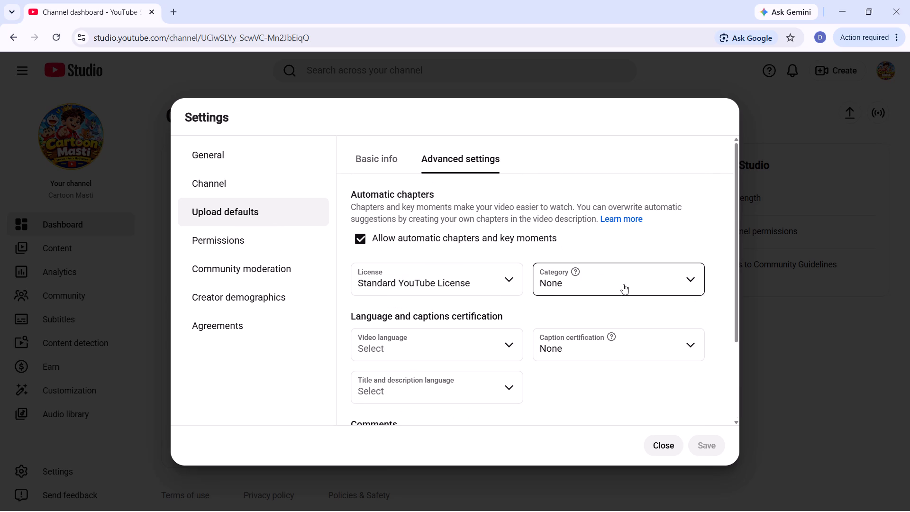
click(663, 283)
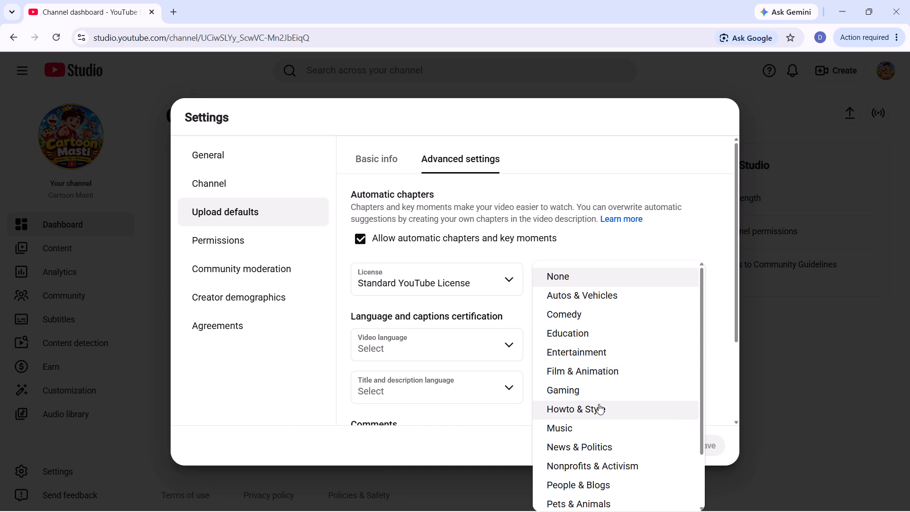
scroll(599, 405, down, 2)
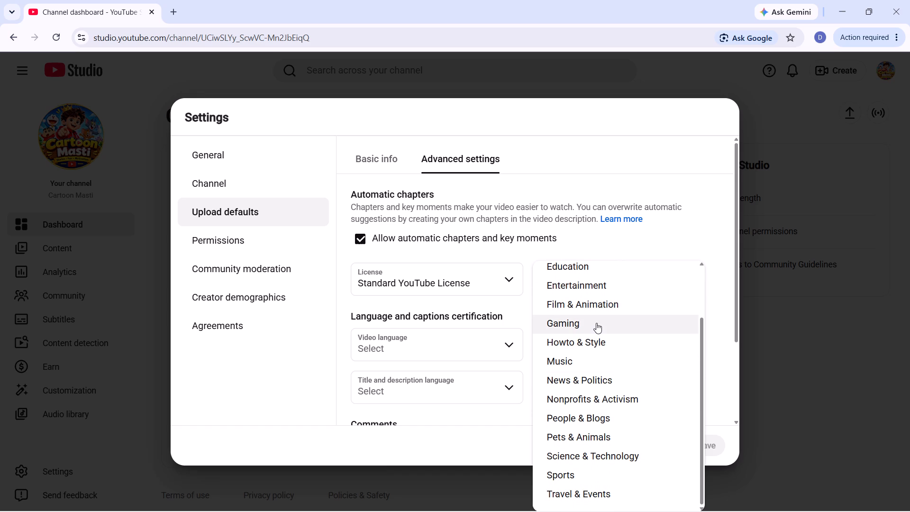
scroll(604, 318, down, 3)
scroll(593, 383, up, 2)
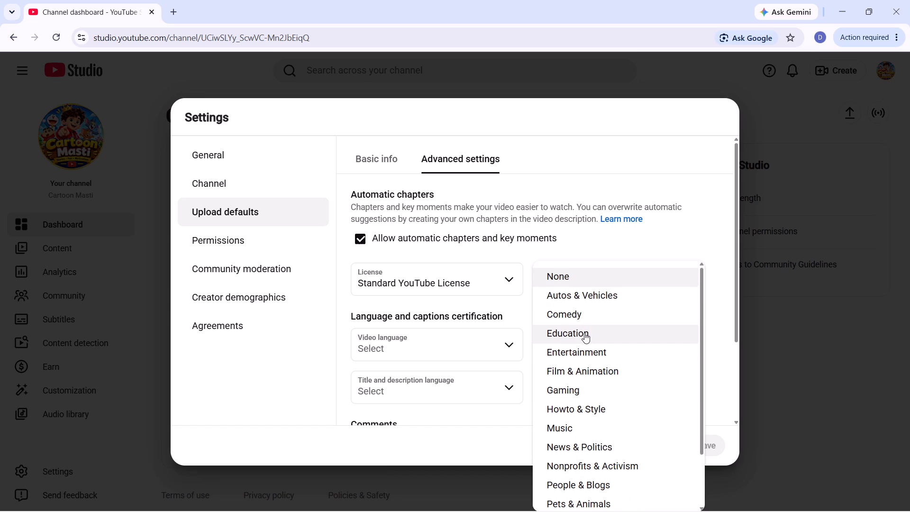
scroll(610, 359, down, 2)
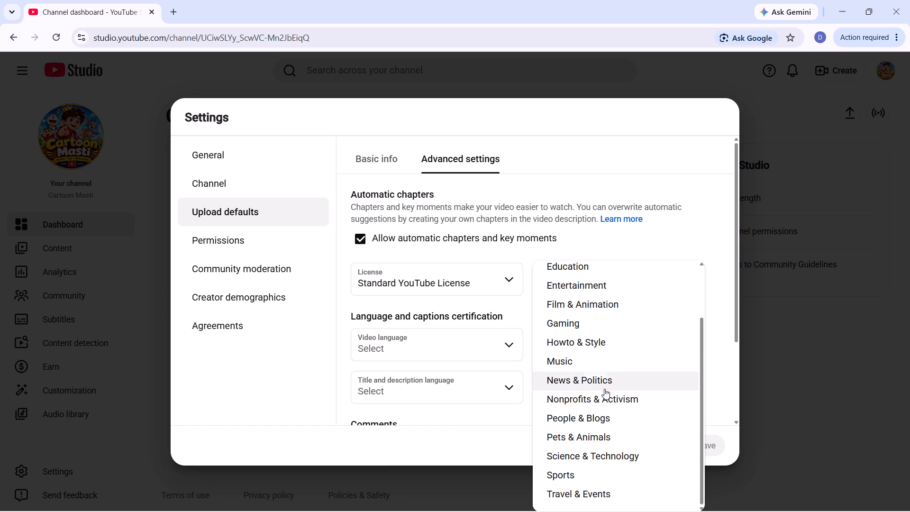
scroll(604, 375, up, 2)
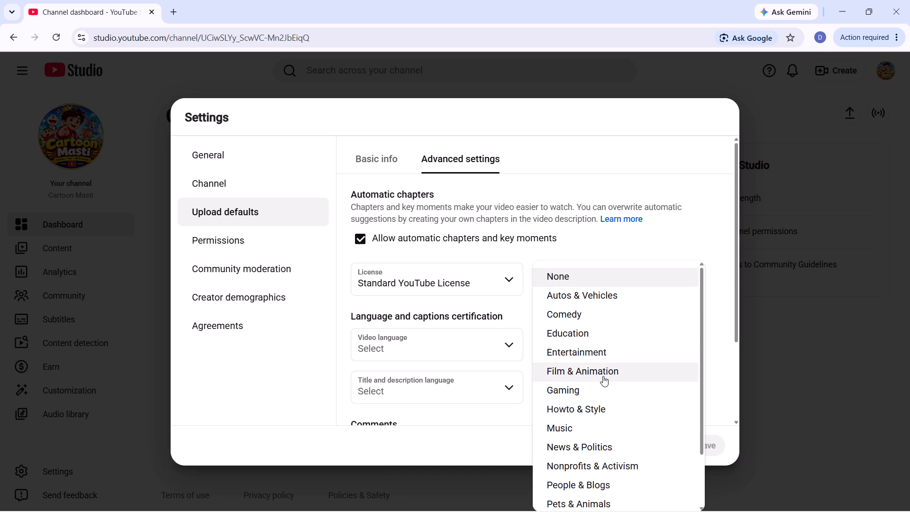
click(603, 376)
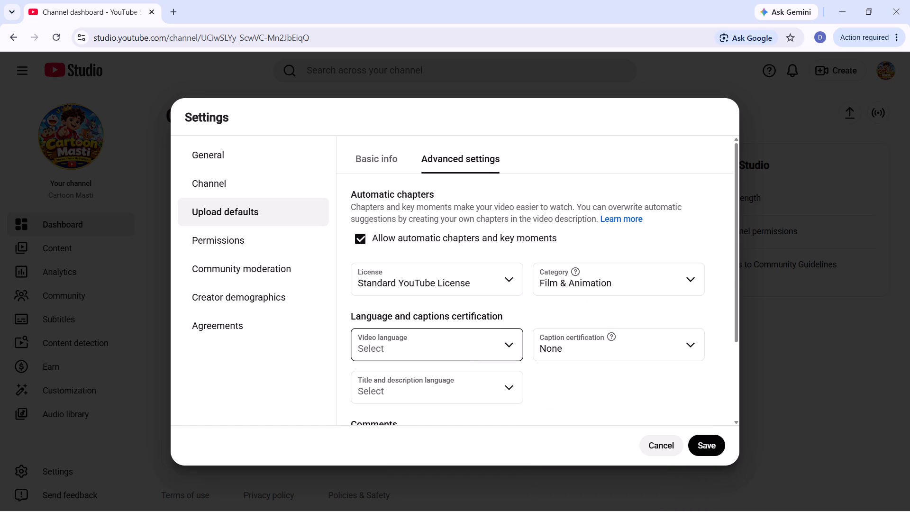
Set the default video language to Hindi in the advanced upload defaults.
click(502, 289)
click(495, 364)
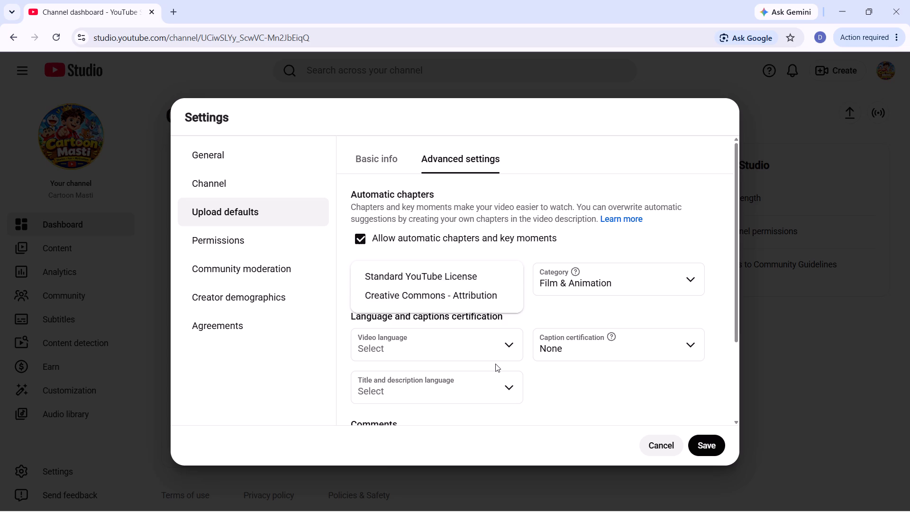
click(504, 357)
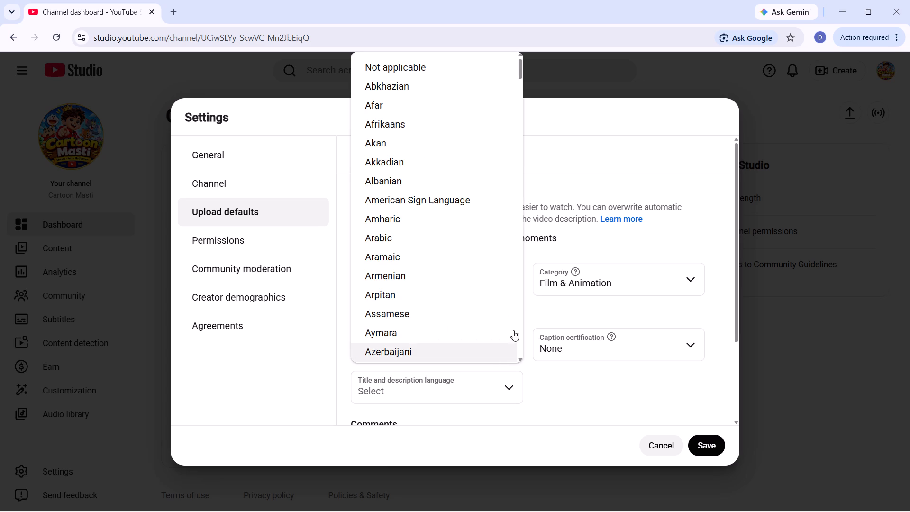
scroll(467, 199, down, 8)
scroll(448, 237, down, 6)
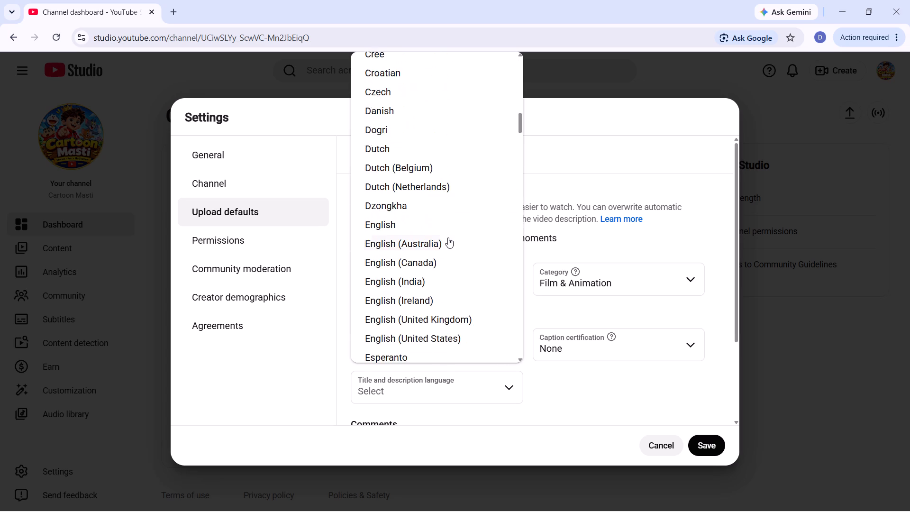
scroll(446, 239, down, 3)
scroll(446, 239, up, 2)
scroll(411, 192, down, 8)
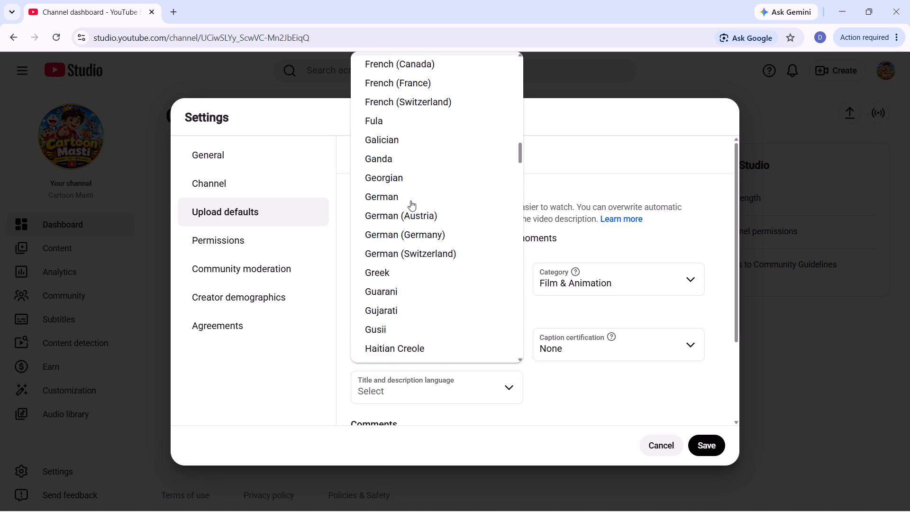
scroll(410, 201, down, 3)
click(405, 246)
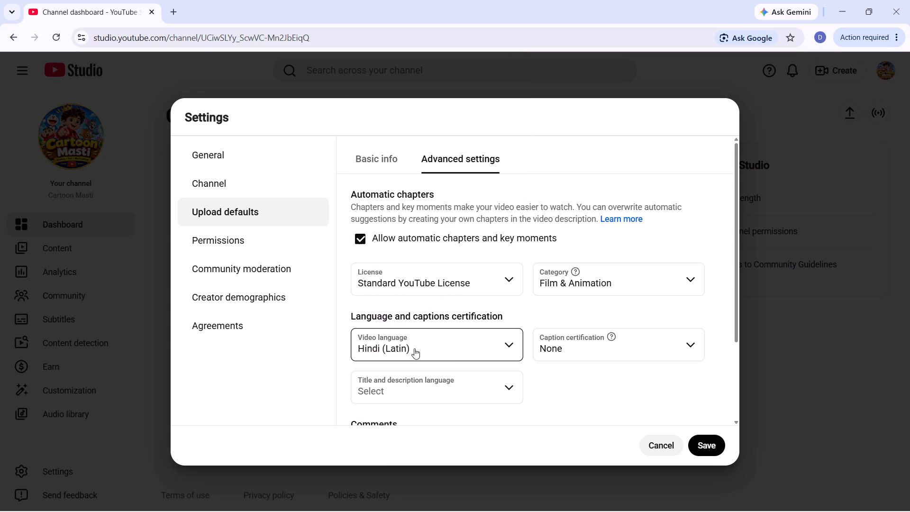
click(452, 349)
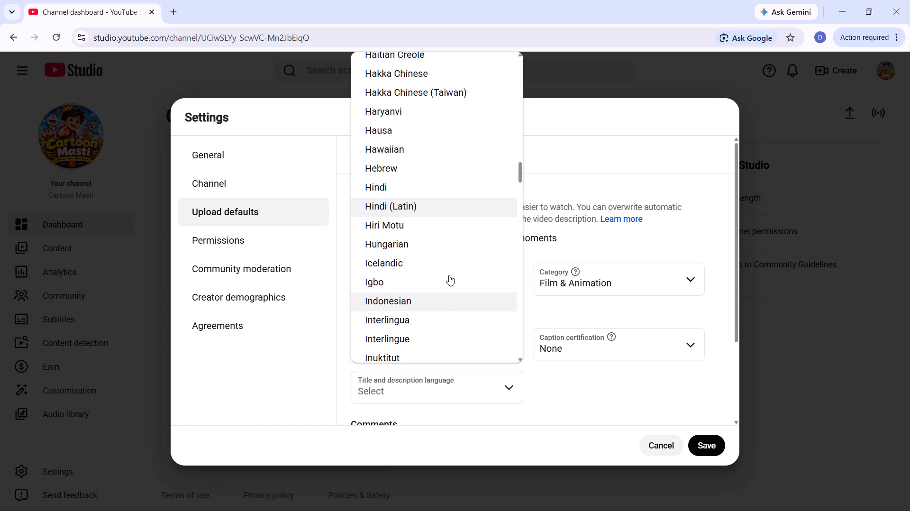
click(428, 189)
Review the available caption certification options in the advanced upload defaults.
click(646, 362)
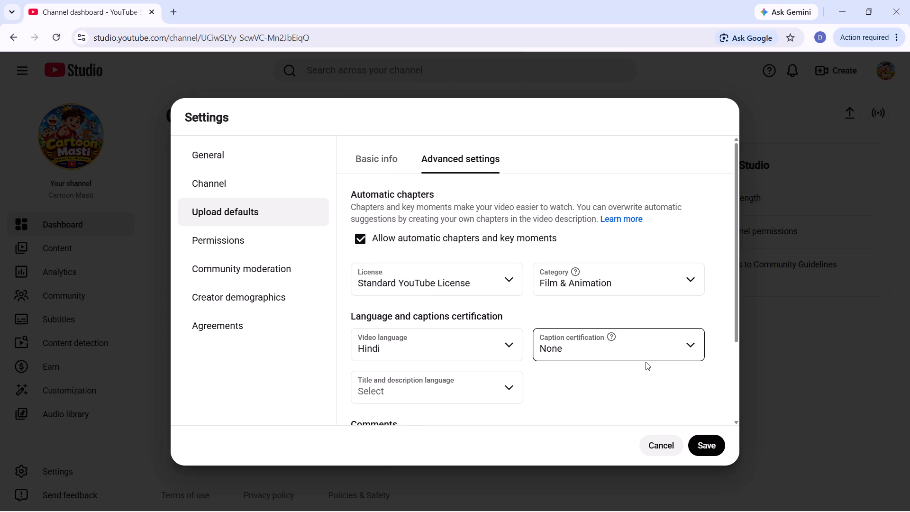
click(647, 351)
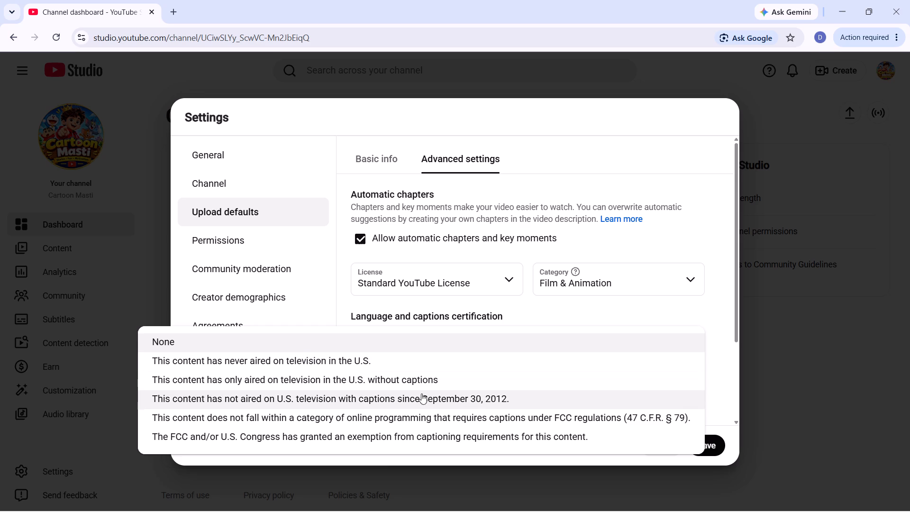
click(607, 307)
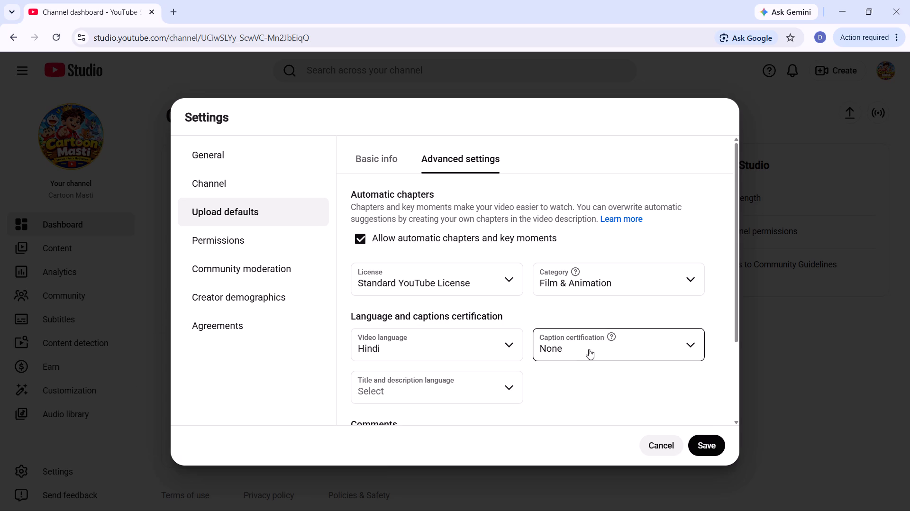
Set the default title and description language to Hindi in the advanced upload defaults.
scroll(568, 393, down, 3)
click(495, 282)
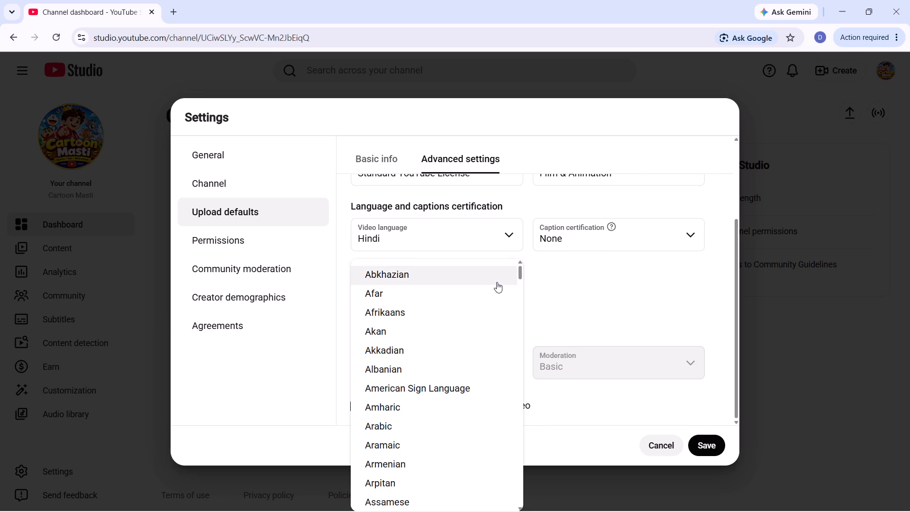
scroll(482, 438, down, 14)
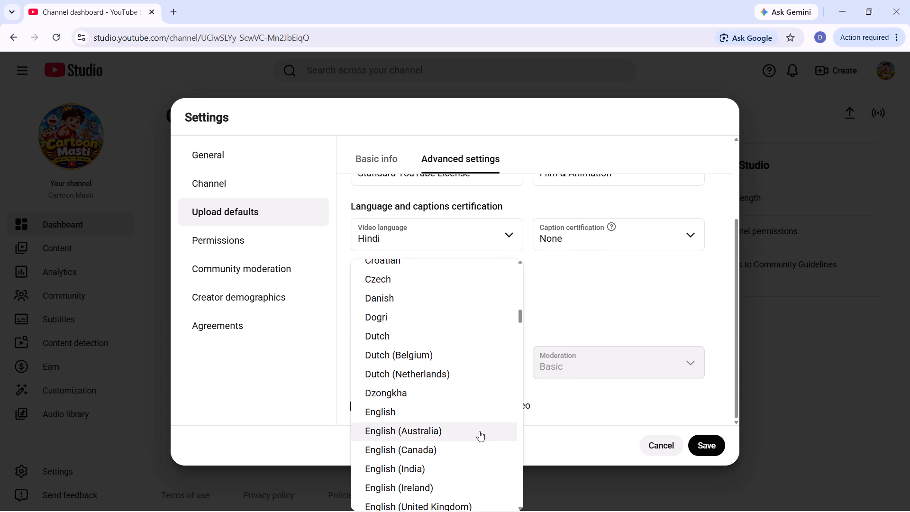
scroll(479, 431, down, 4)
scroll(433, 357, down, 6)
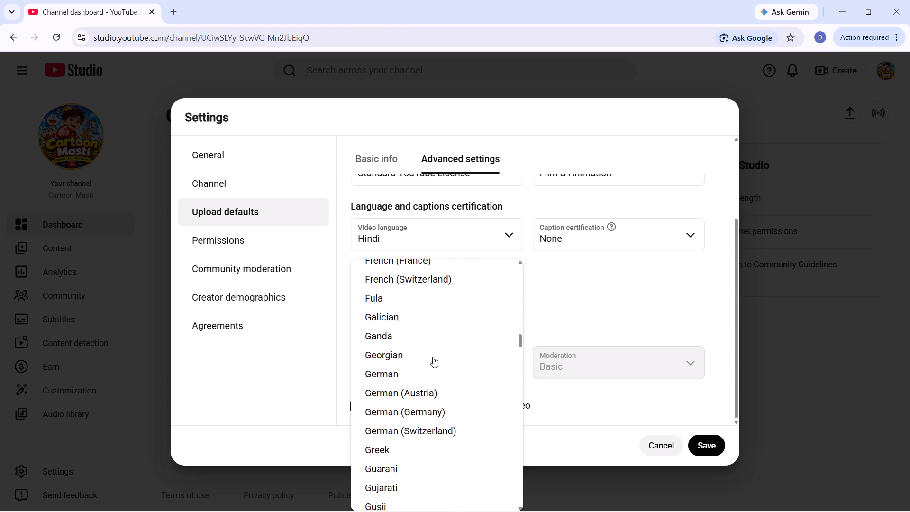
scroll(433, 357, down, 4)
click(404, 307)
scroll(509, 318, down, 2)
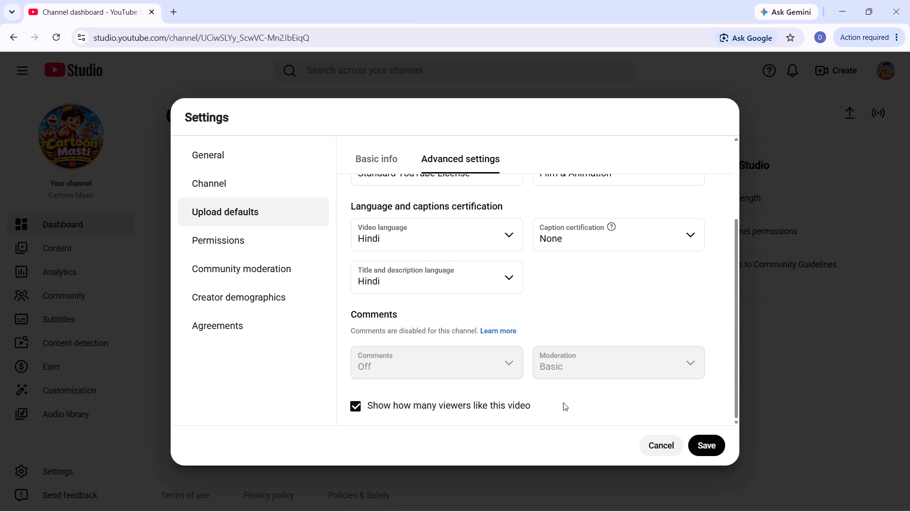
Return to the basic info upload defaults and open the empty video title for editing.
scroll(541, 294, up, 4)
scroll(422, 269, up, 2)
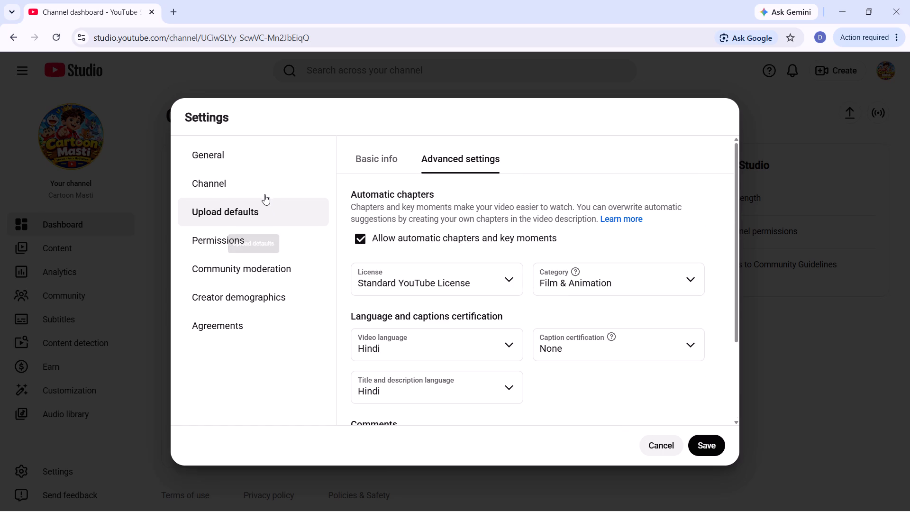
click(370, 160)
drag(404, 202, 410, 216)
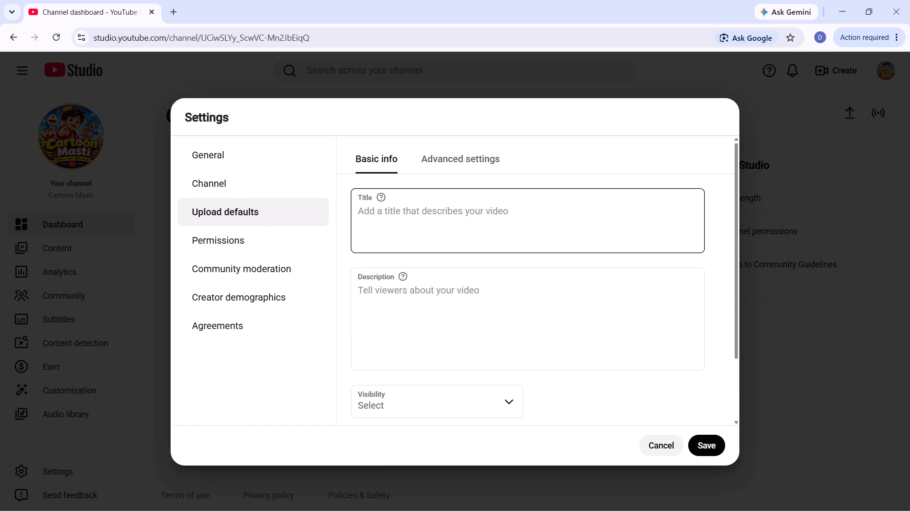
click(411, 218)
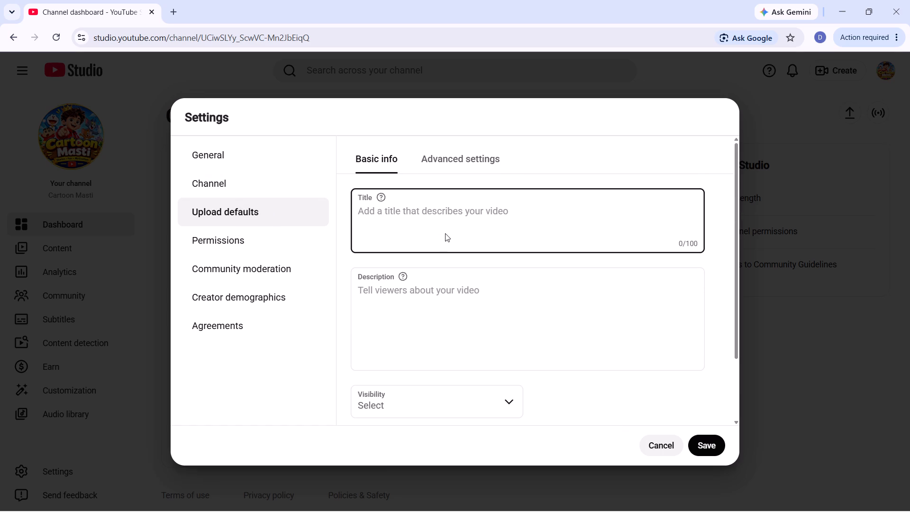
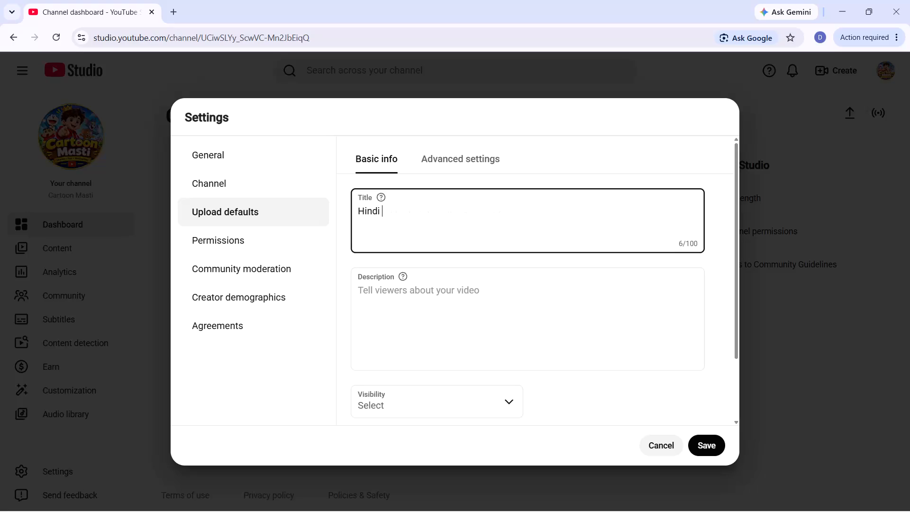
Complete the default video title as "Hindi Cartoon Story | 3D Animated Kahani | Cartoon Masti".
text(Cary)
key(BackSpace)
text(toon)
key(space)
text(Story)
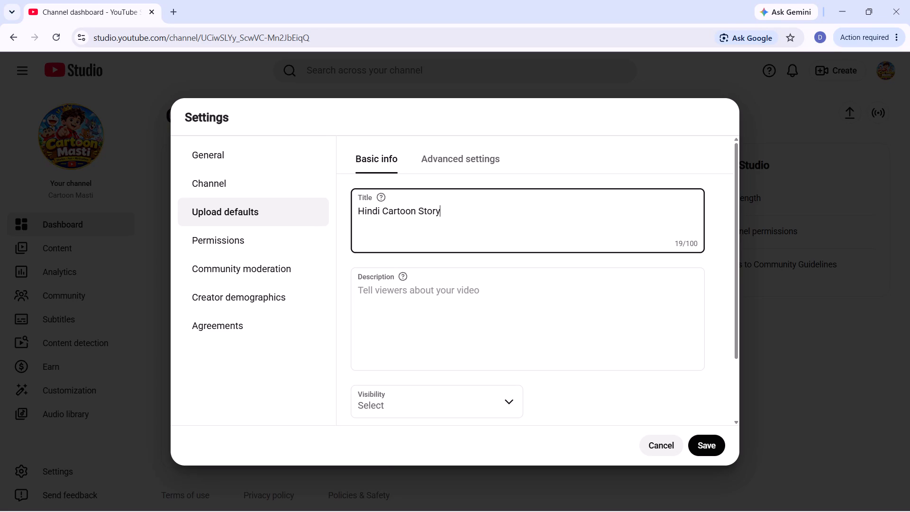
key(space)
text(|)
key(space)
text(3D Animated)
key(space)
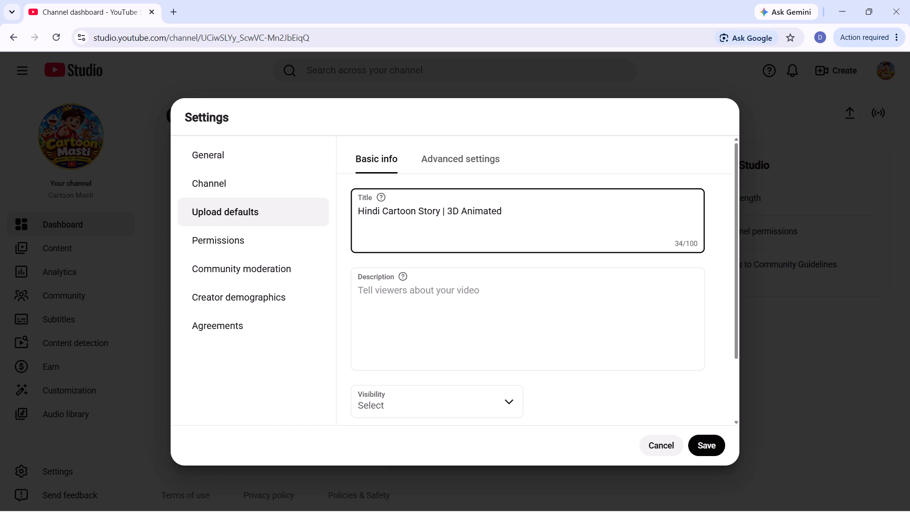
key(space)
key(shift+k)
key(a)
text(hani)
key(space)
key(shift+bar)
key(space)
text(Ca)
text(rtoon Masti)
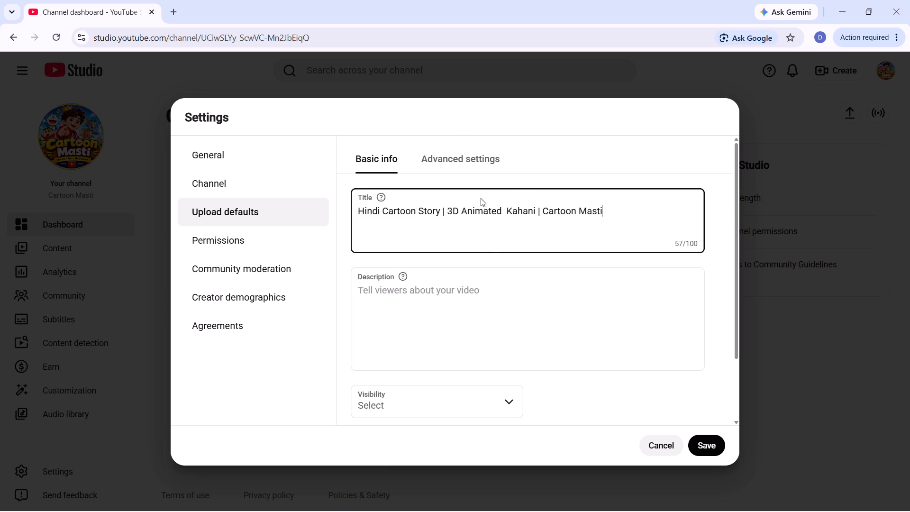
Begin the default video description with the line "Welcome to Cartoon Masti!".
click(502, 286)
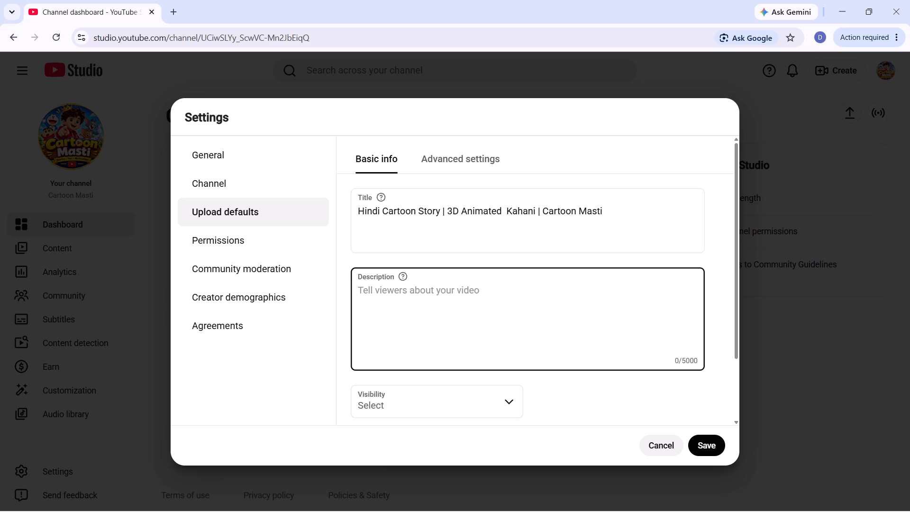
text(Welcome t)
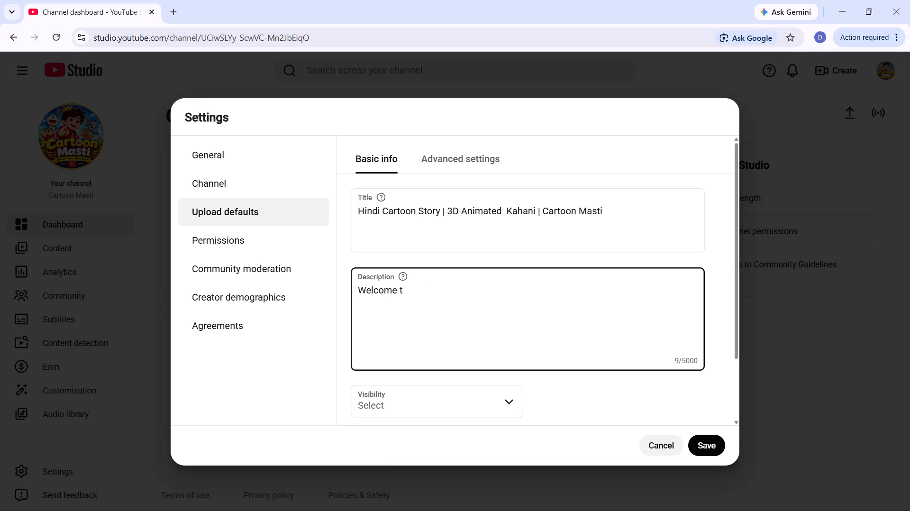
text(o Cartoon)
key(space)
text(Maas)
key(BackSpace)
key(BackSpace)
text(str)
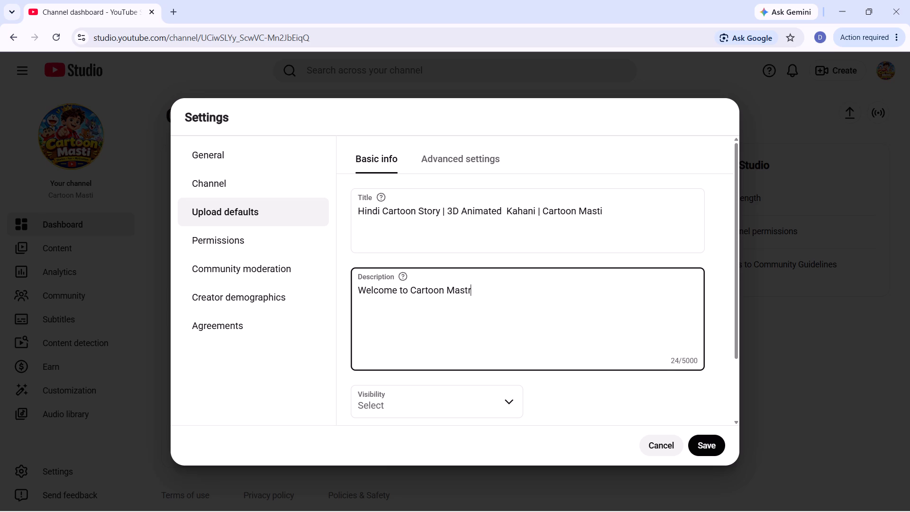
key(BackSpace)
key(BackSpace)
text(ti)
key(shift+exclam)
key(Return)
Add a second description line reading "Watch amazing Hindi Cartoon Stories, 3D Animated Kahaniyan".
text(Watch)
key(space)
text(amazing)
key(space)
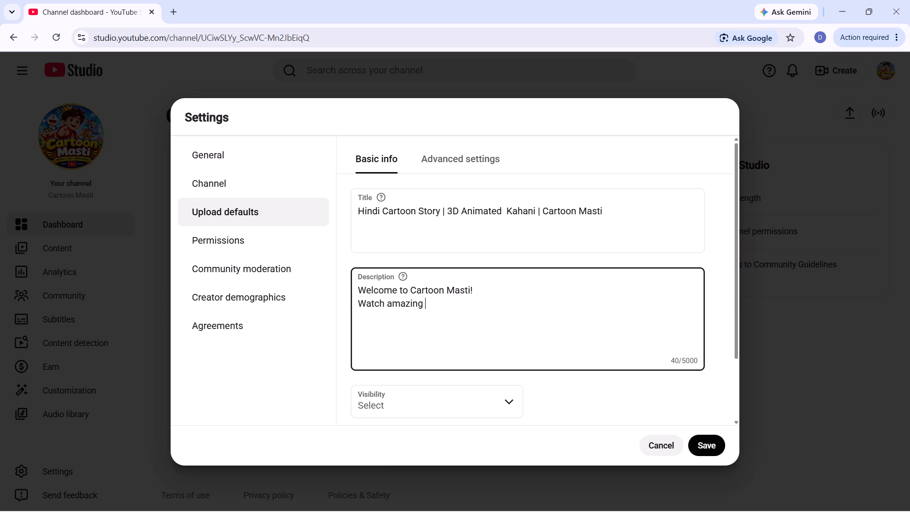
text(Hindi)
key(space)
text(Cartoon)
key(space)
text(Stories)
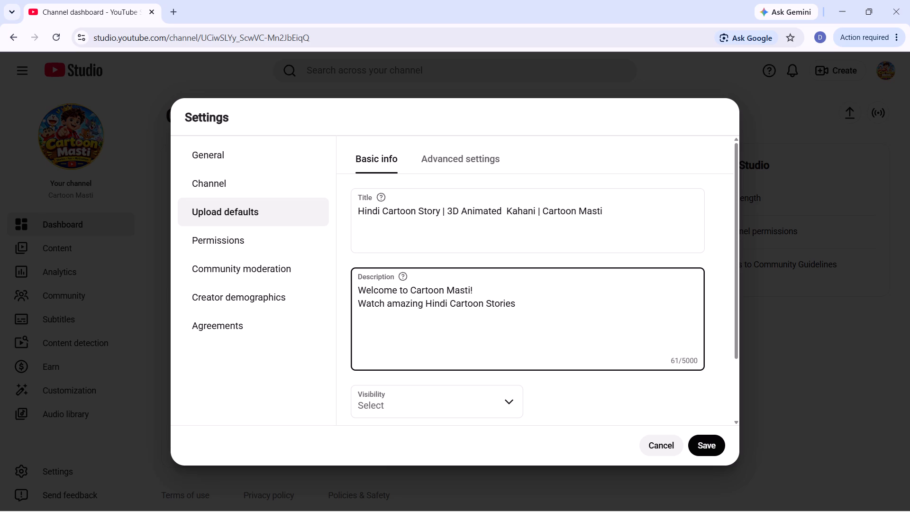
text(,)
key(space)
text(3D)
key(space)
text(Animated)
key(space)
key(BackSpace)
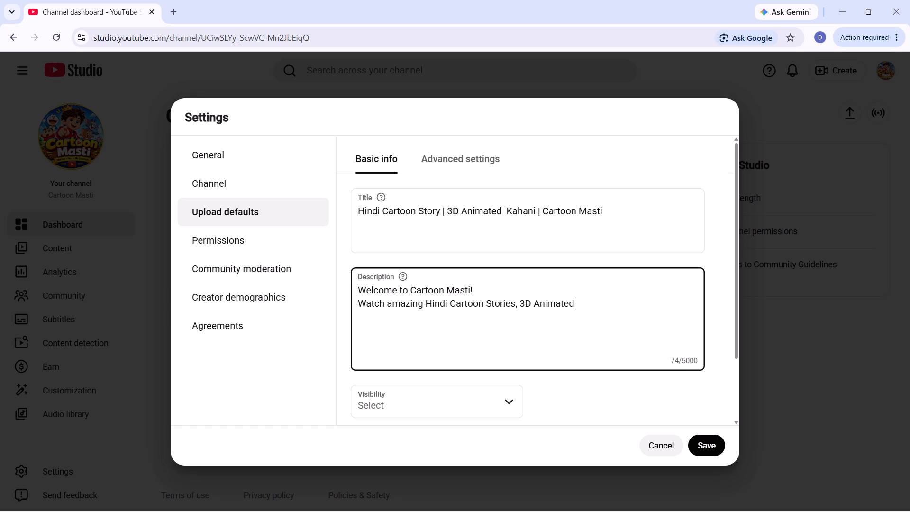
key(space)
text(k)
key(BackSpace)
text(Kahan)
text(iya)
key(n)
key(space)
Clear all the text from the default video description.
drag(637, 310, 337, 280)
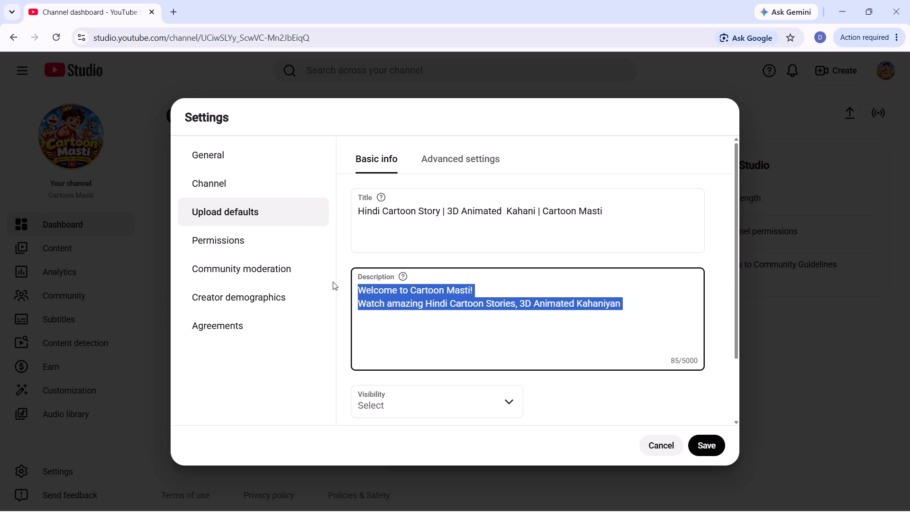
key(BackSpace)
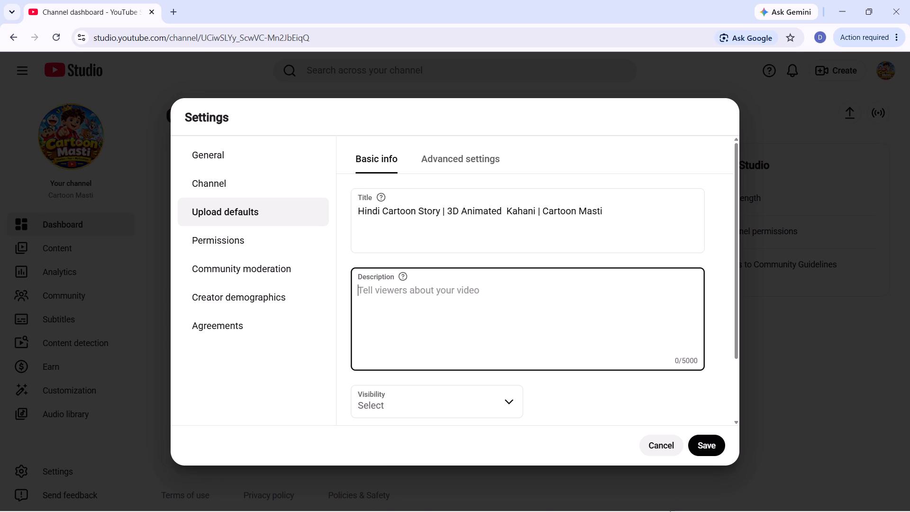
Switch to WhatsApp.
click(646, 497)
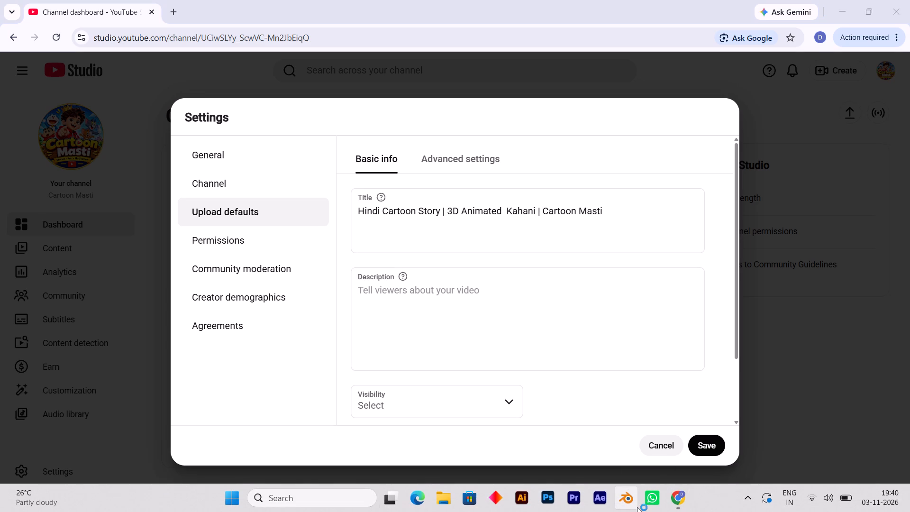
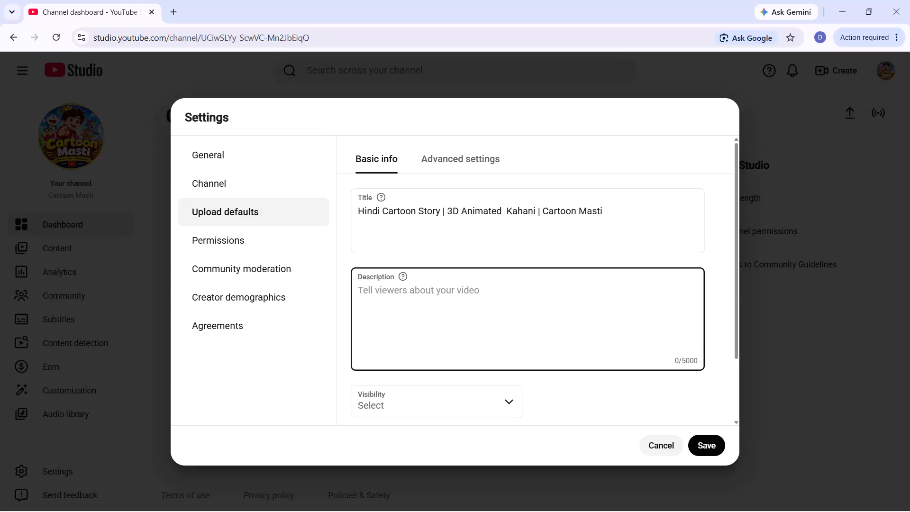
Paste the copied Cartoon Masti text, with its subscribe line and hashtags, into the default video description.
key(ctrl+v)
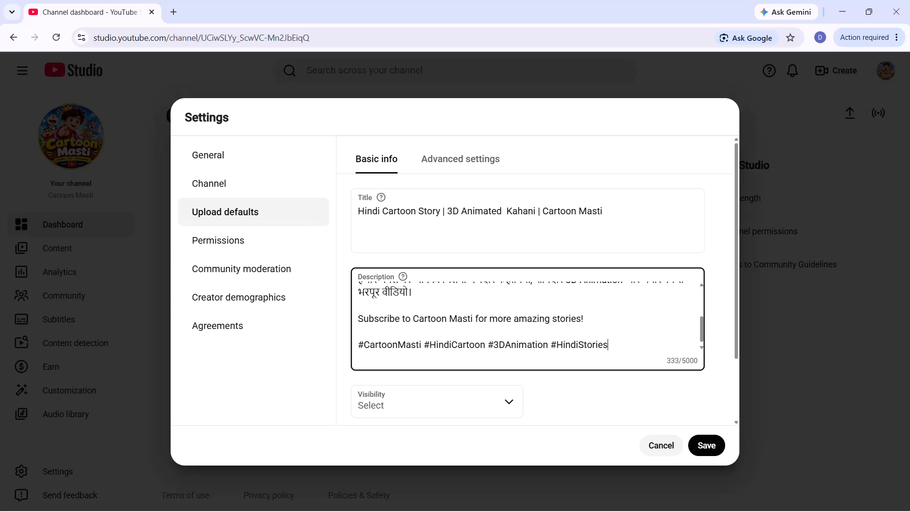
Rewrite the last hashtag of the default description in lowercase as #hindistories, followed by a space.
click(565, 344)
key(BackSpace)
key(BackSpace)
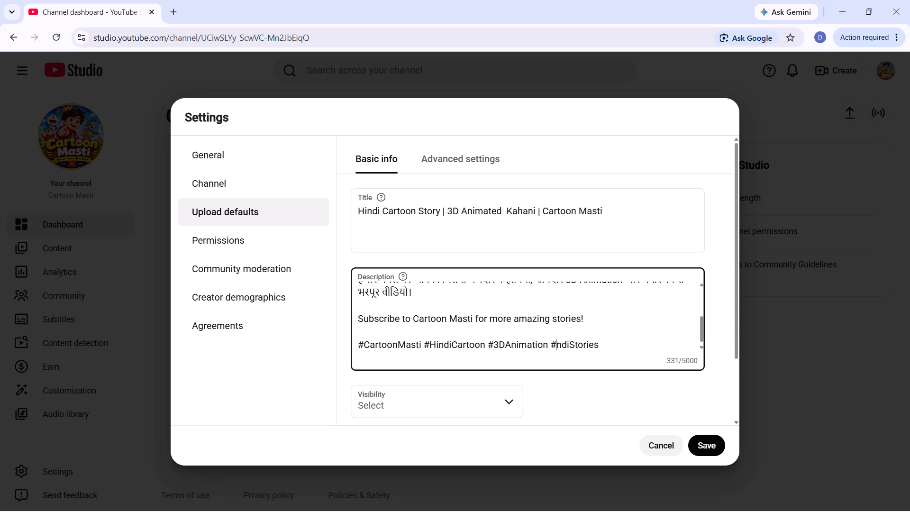
key(h)
key(i)
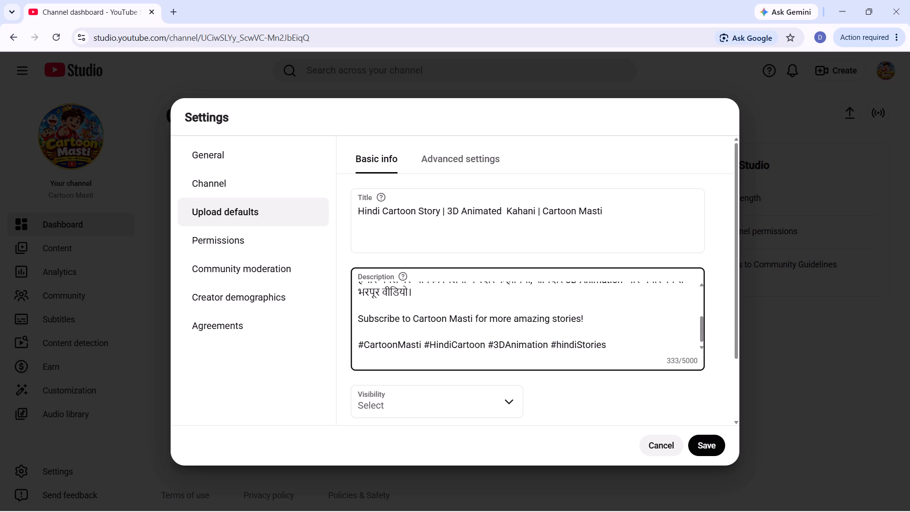
click(626, 338)
key(BackSpace)
key(BackSpace)
key(BackSpace)
key(BackSpace)
key(BackSpace)
key(BackSpace)
key(BackSpace)
text(st)
text(or)
text(ies)
key(space)
Set the default upload visibility to Public.
scroll(524, 394, down, 3)
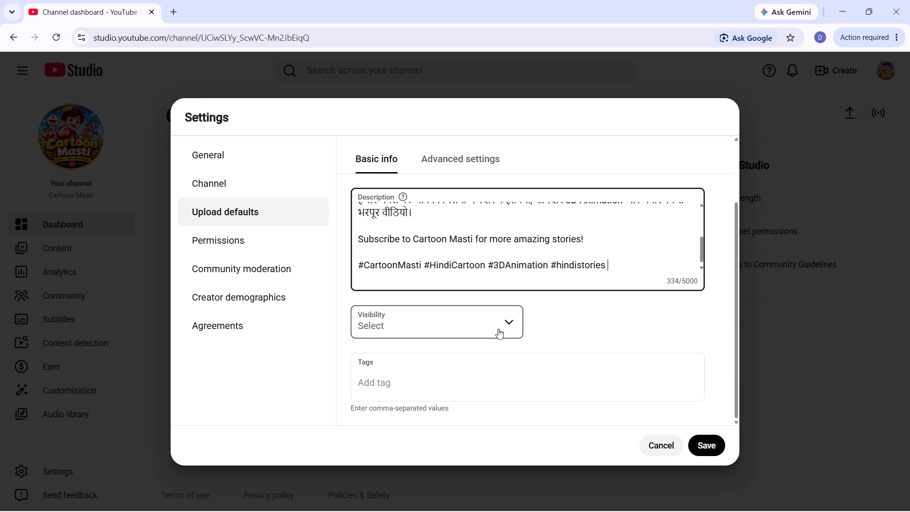
click(498, 329)
click(434, 317)
Open the default Tags entry for editing.
scroll(524, 338, down, 3)
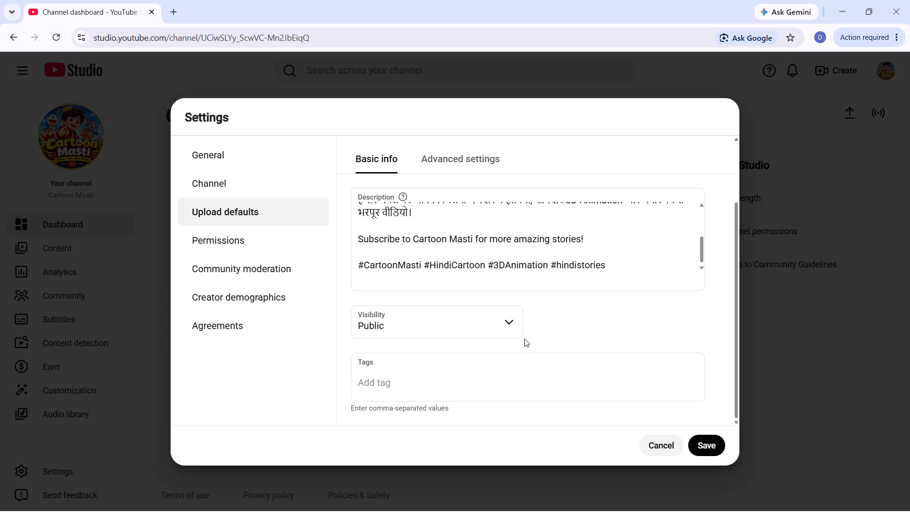
click(488, 352)
click(503, 378)
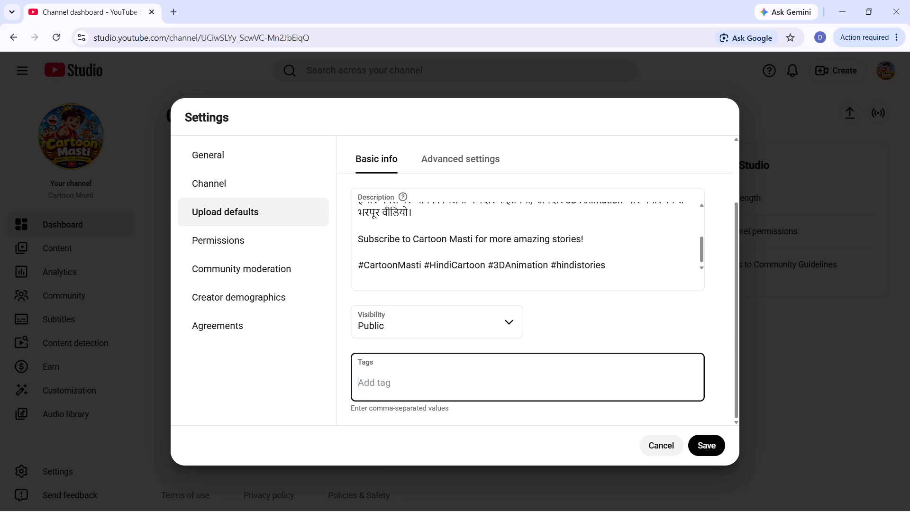
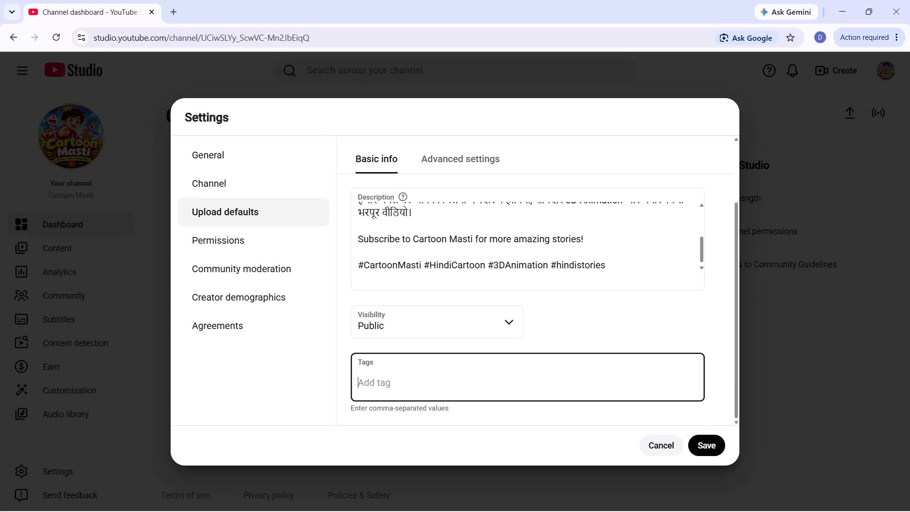
Review the default tags and look through the Permissions, Community moderation, Creator demographics and Agreements settings.
scroll(463, 387, down, 3)
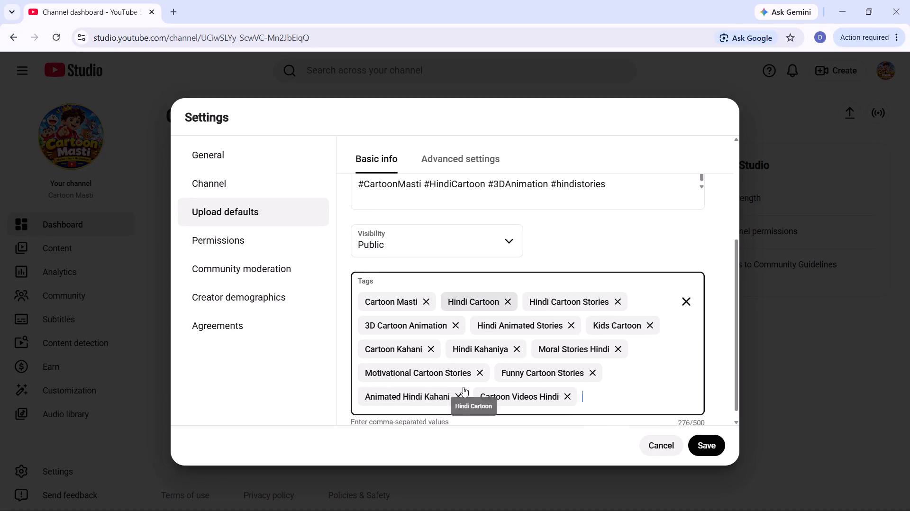
scroll(517, 366, down, 3)
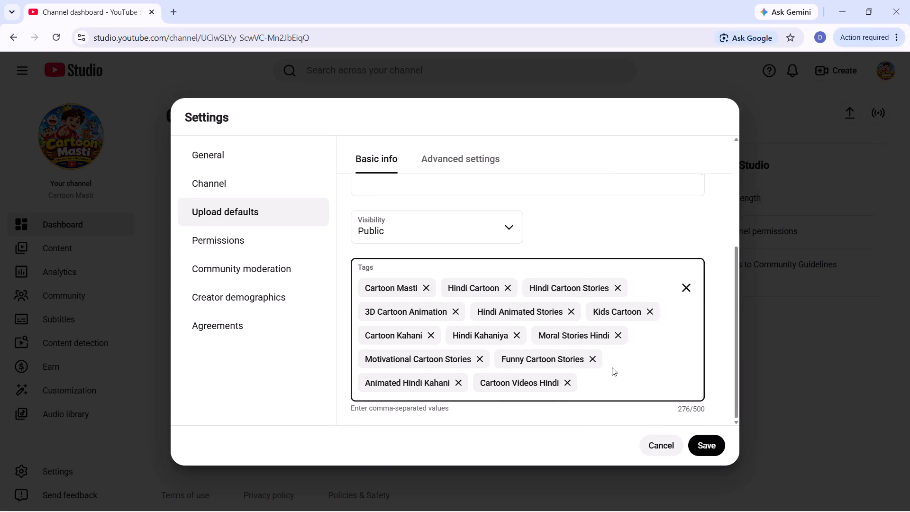
click(281, 233)
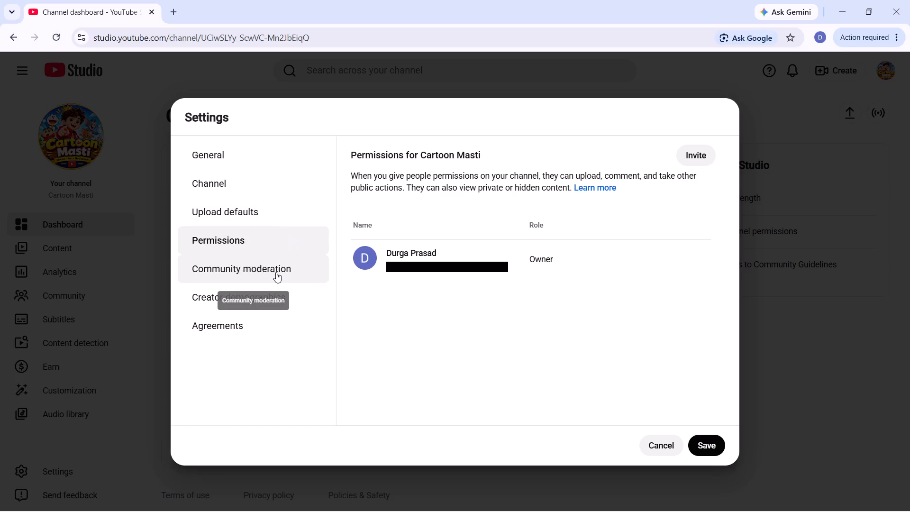
click(276, 272)
click(261, 291)
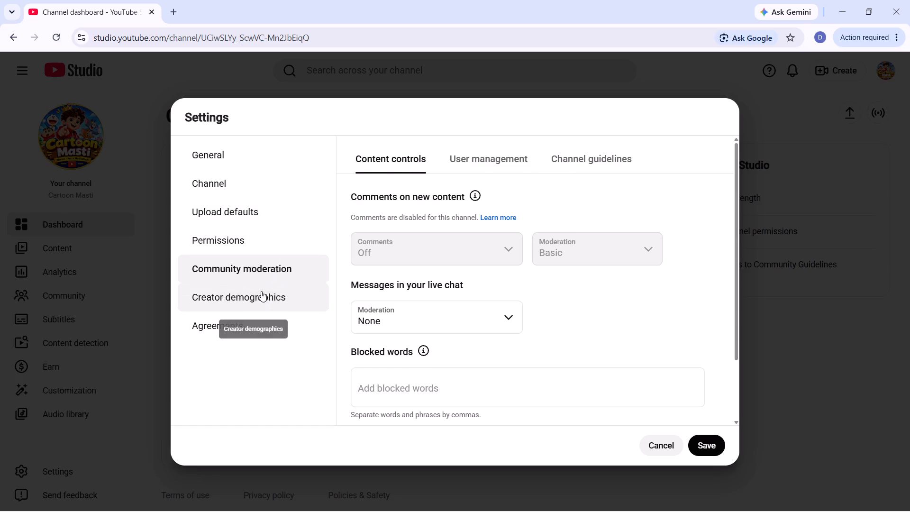
click(235, 318)
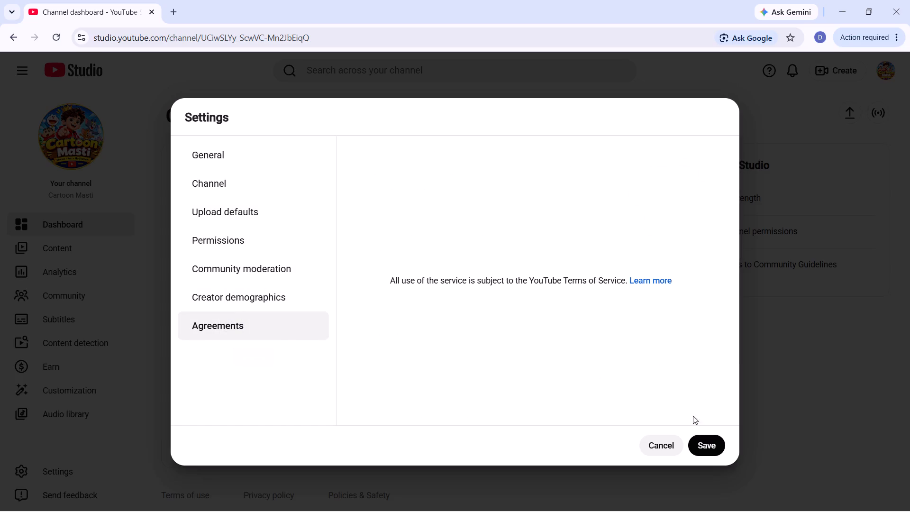
Save the channel settings with the configured upload defaults.
click(694, 441)
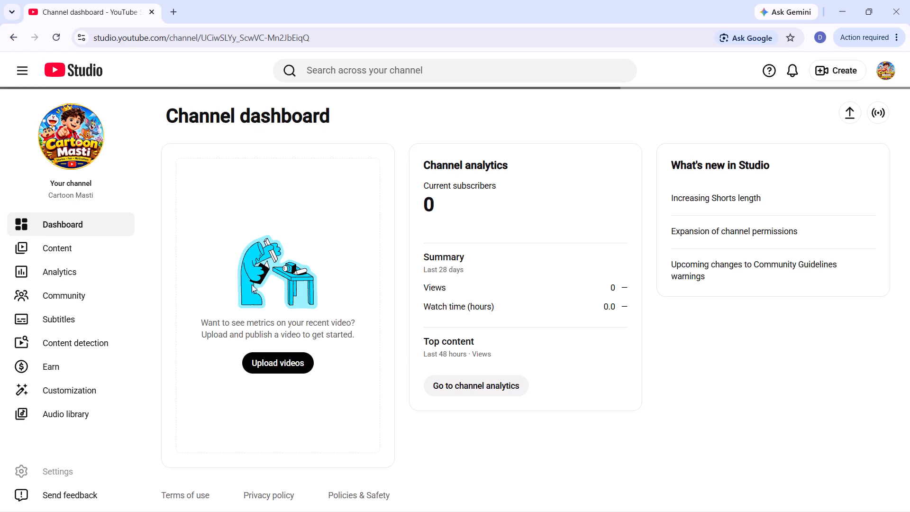
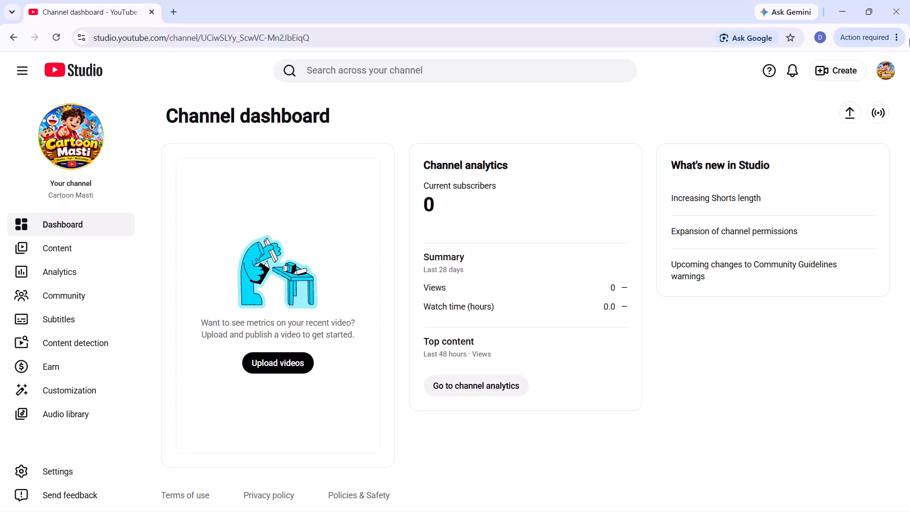
Close the browser window showing the channel dashboard.
click(909, 0)
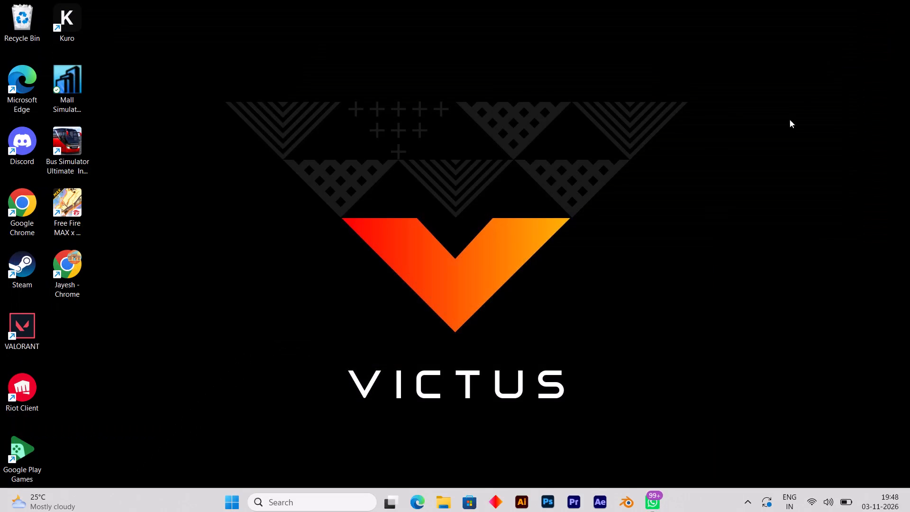